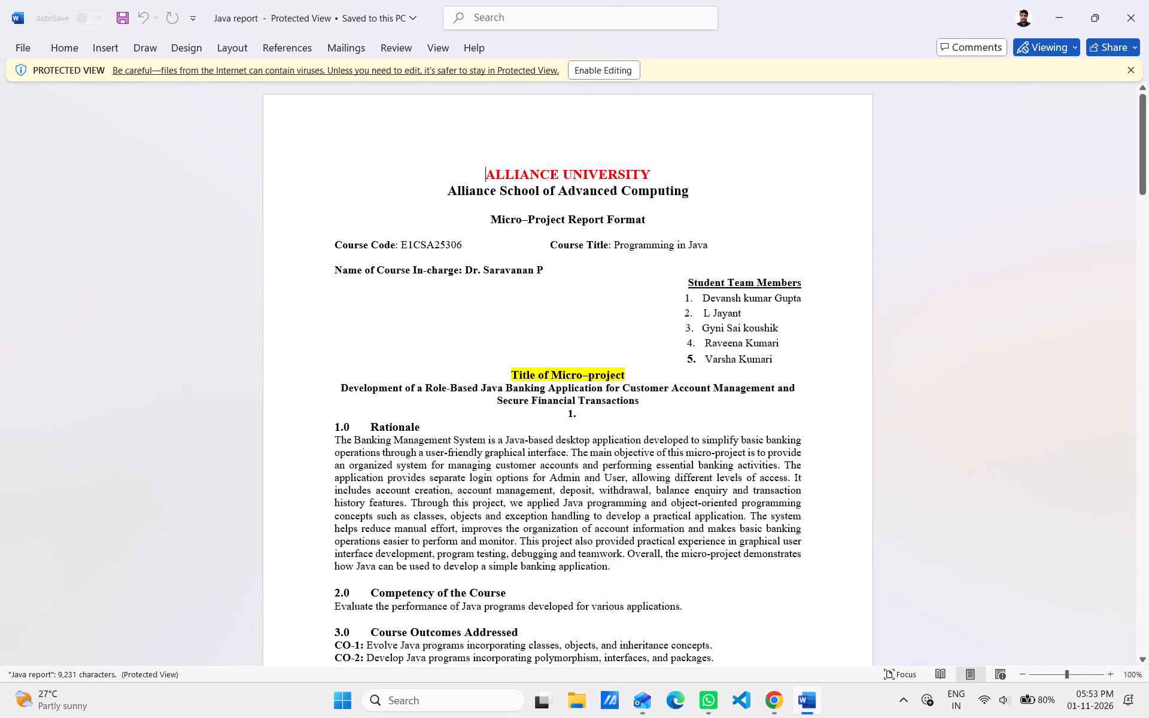
Look through the whole Java report, from the title page to the References section, and return to its beginning.
scroll(434, 456, down, 1)
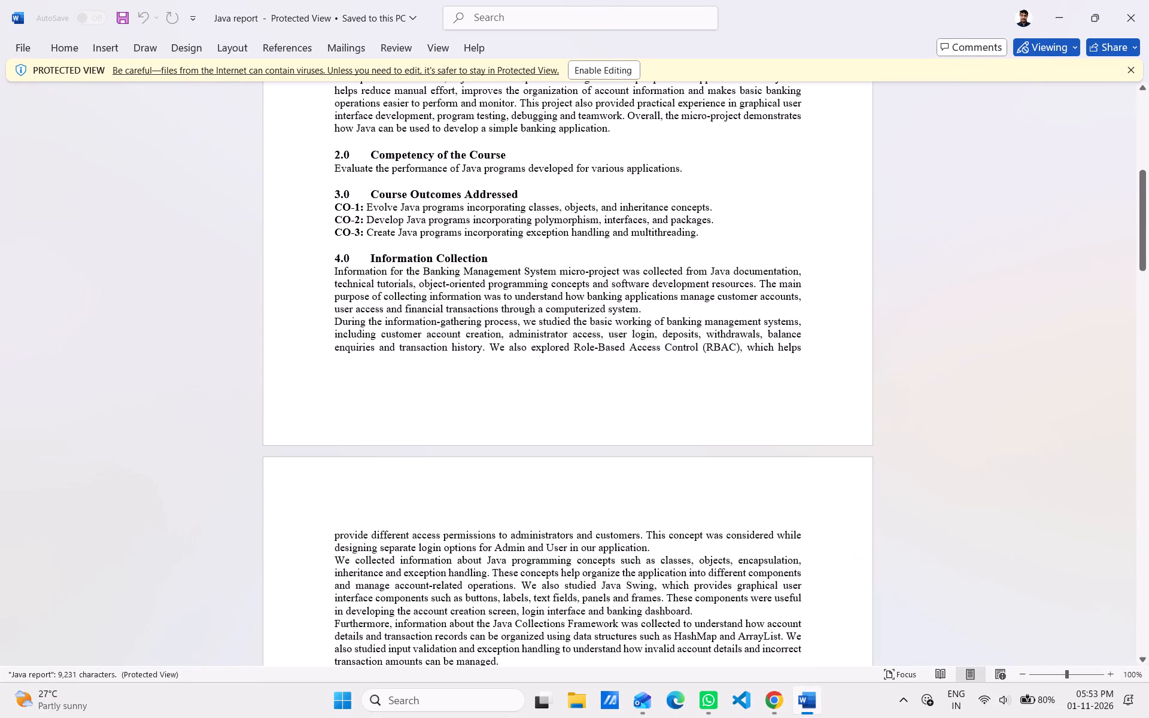
scroll(434, 456, down, 4)
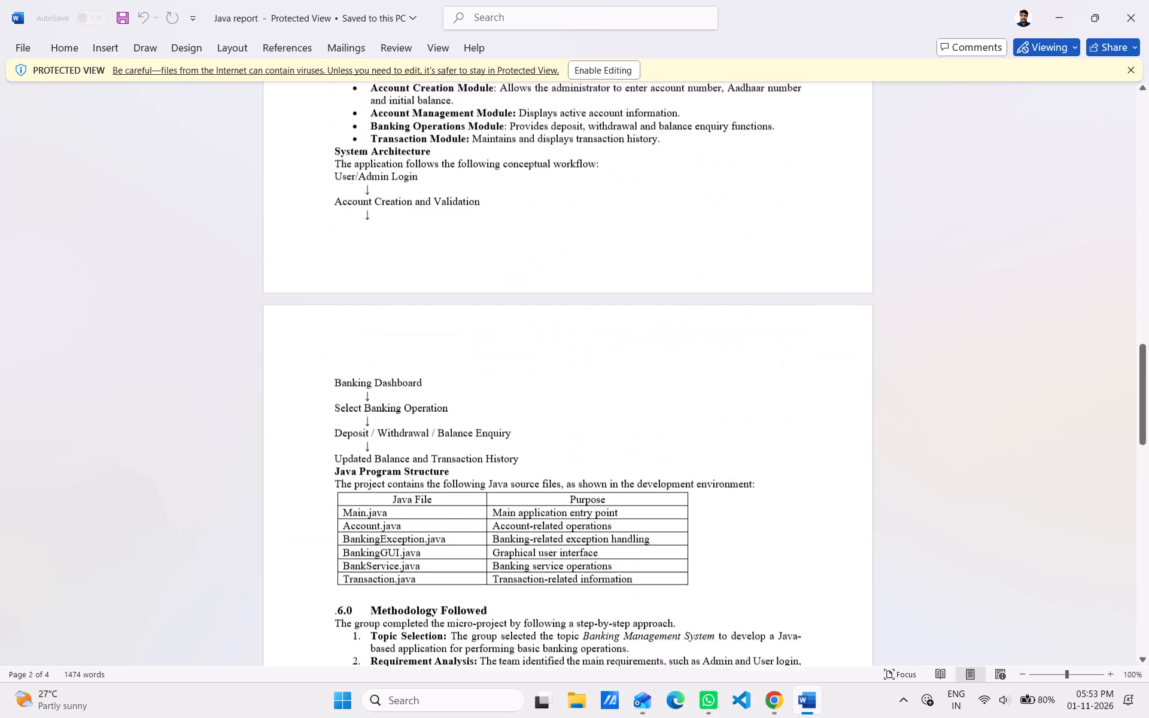
scroll(434, 456, down, 11)
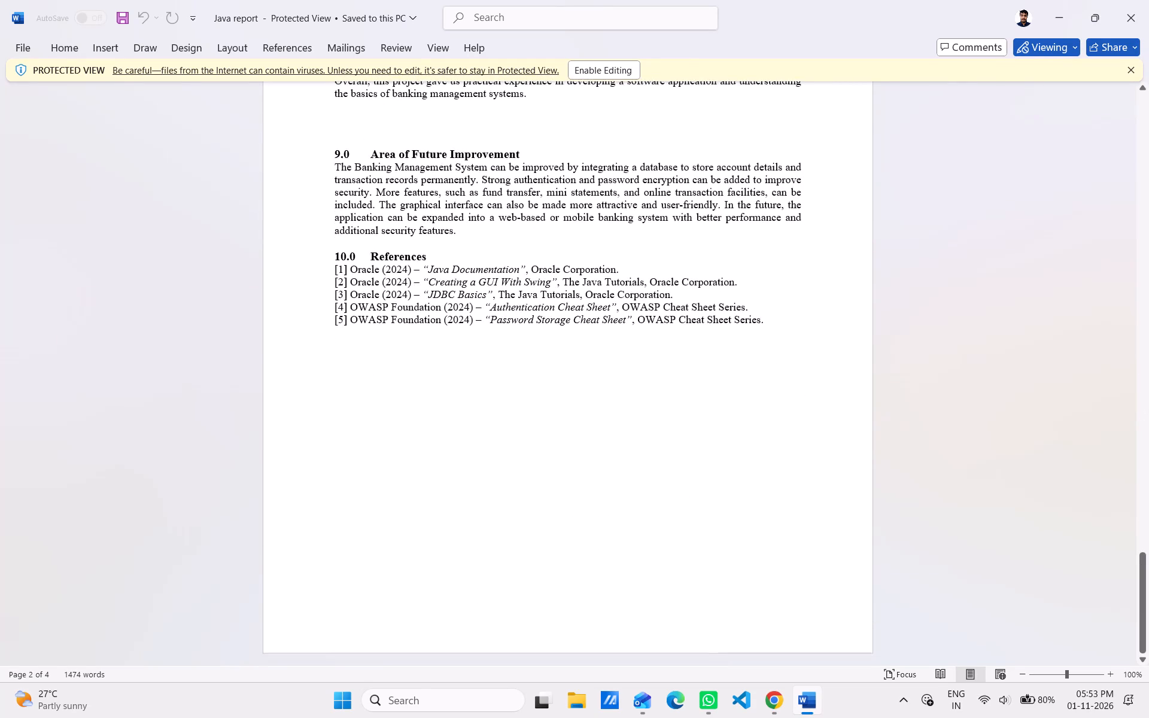
scroll(434, 456, up, 5)
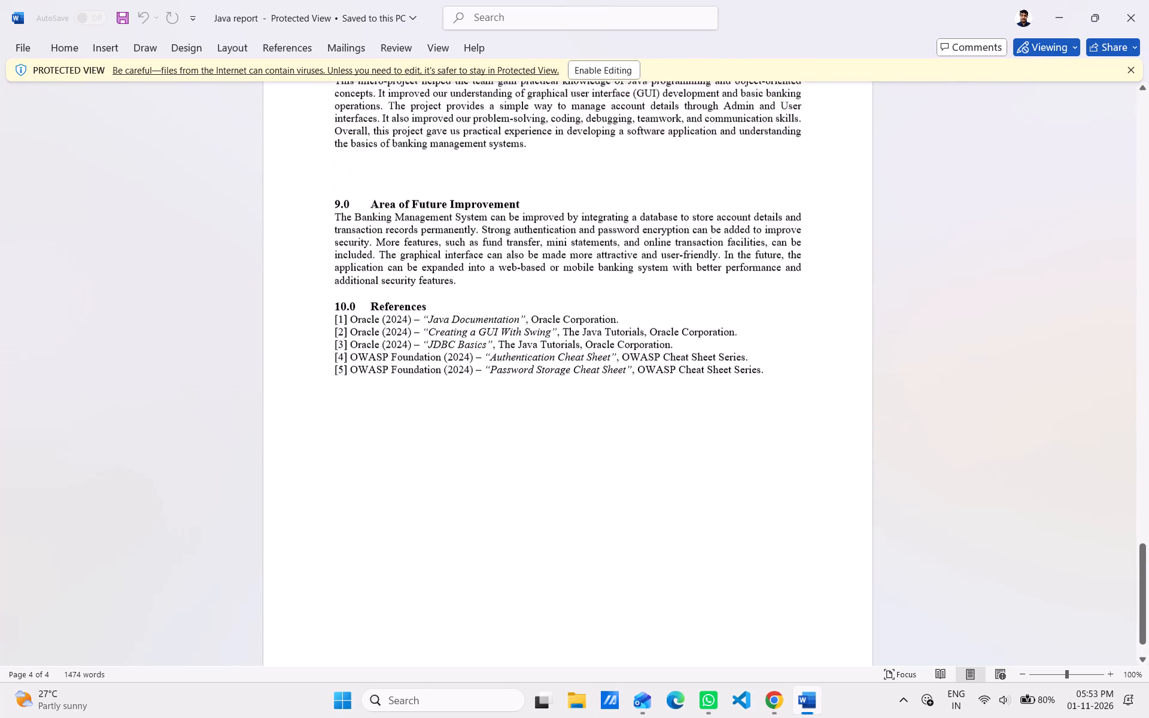
scroll(434, 456, up, 12)
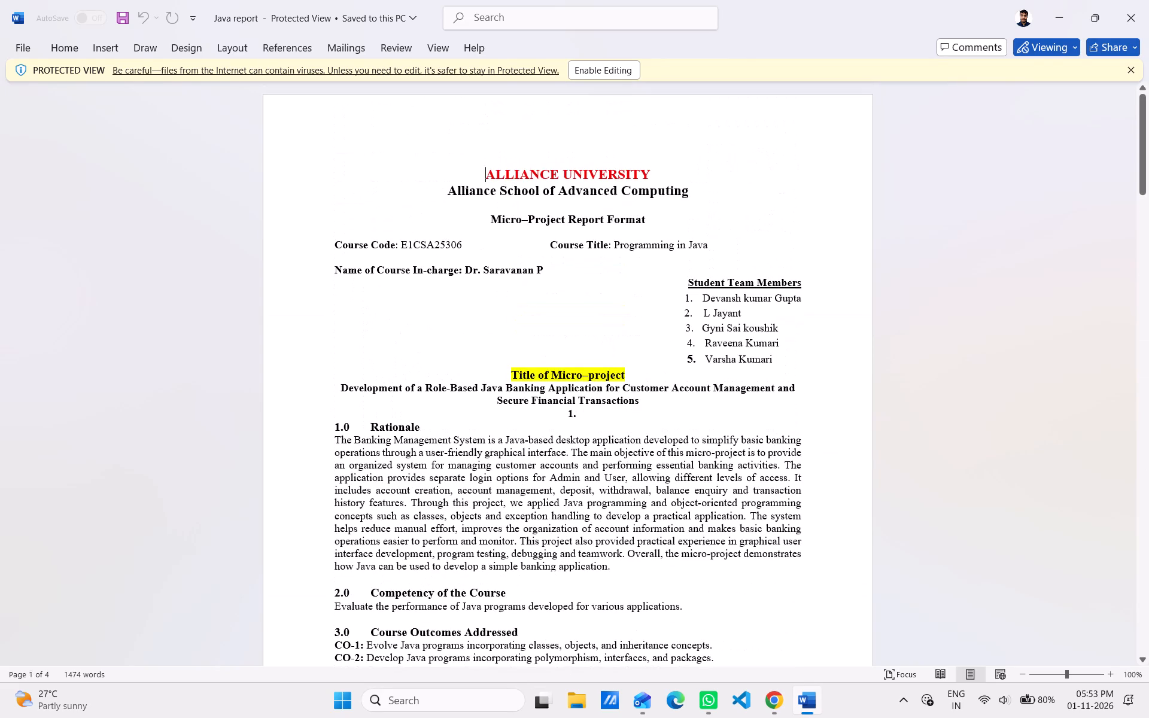
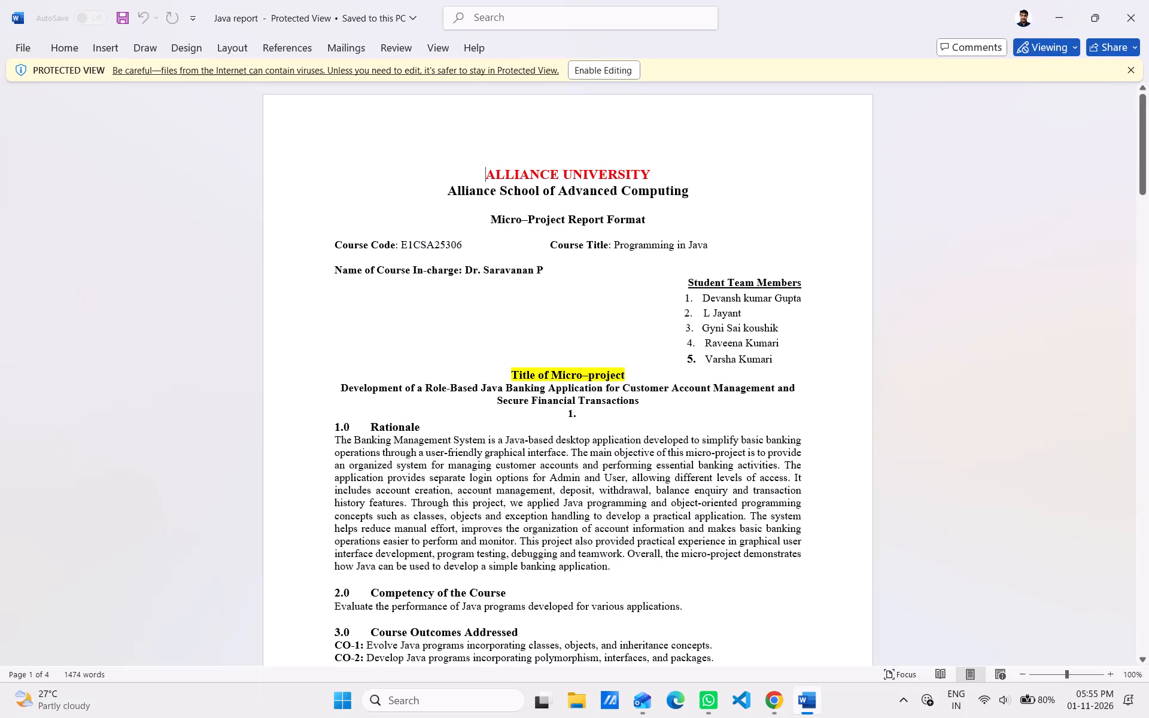
Enable editing of the protected report and delete the stray list number "1." below the micro-project title.
click(589, 415)
key(BackSpace)
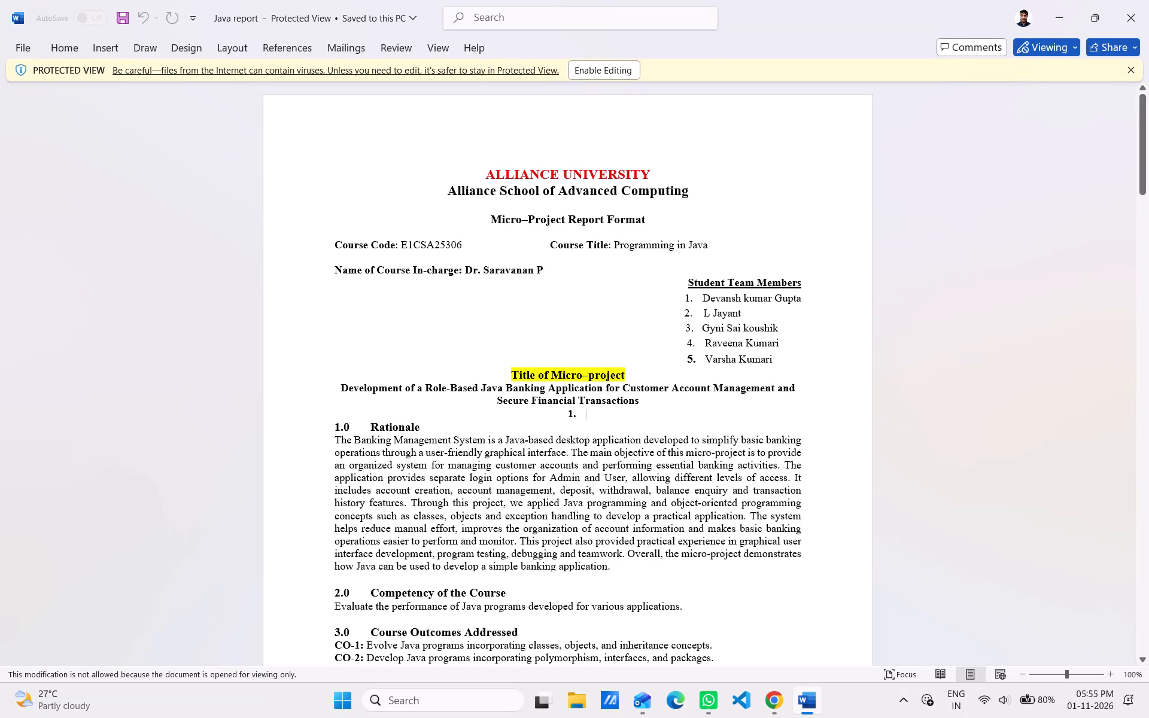
key(BackSpace)
key(BackSpace)
click(621, 66)
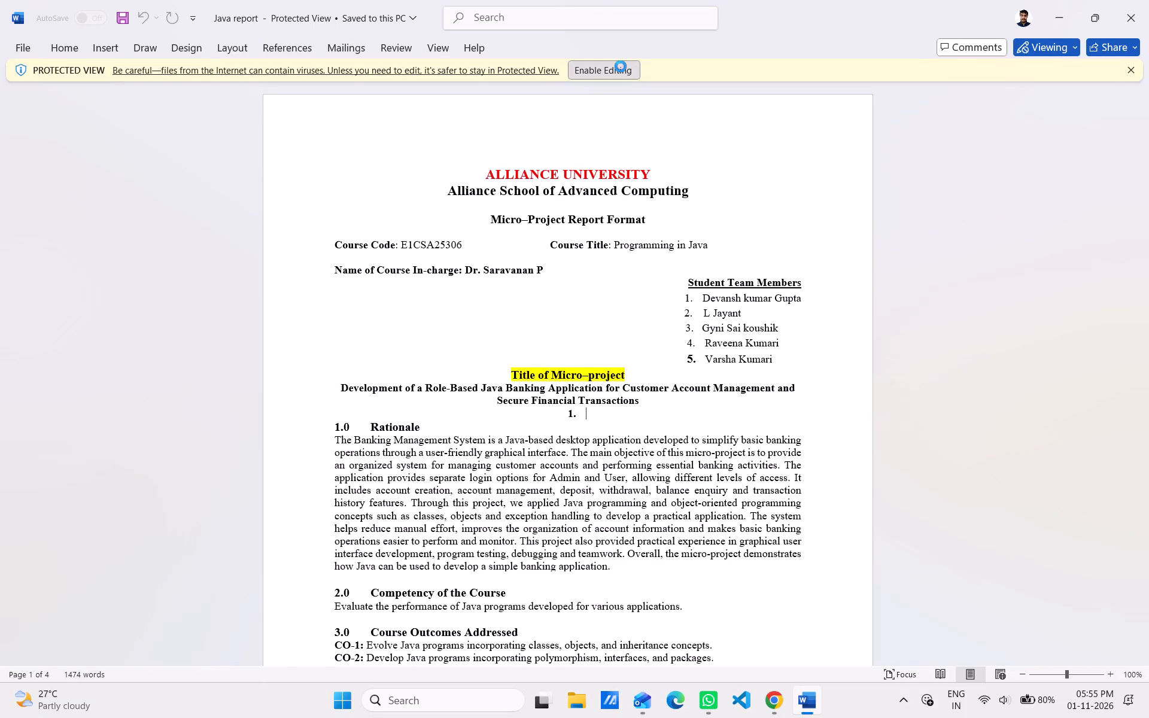
click(580, 392)
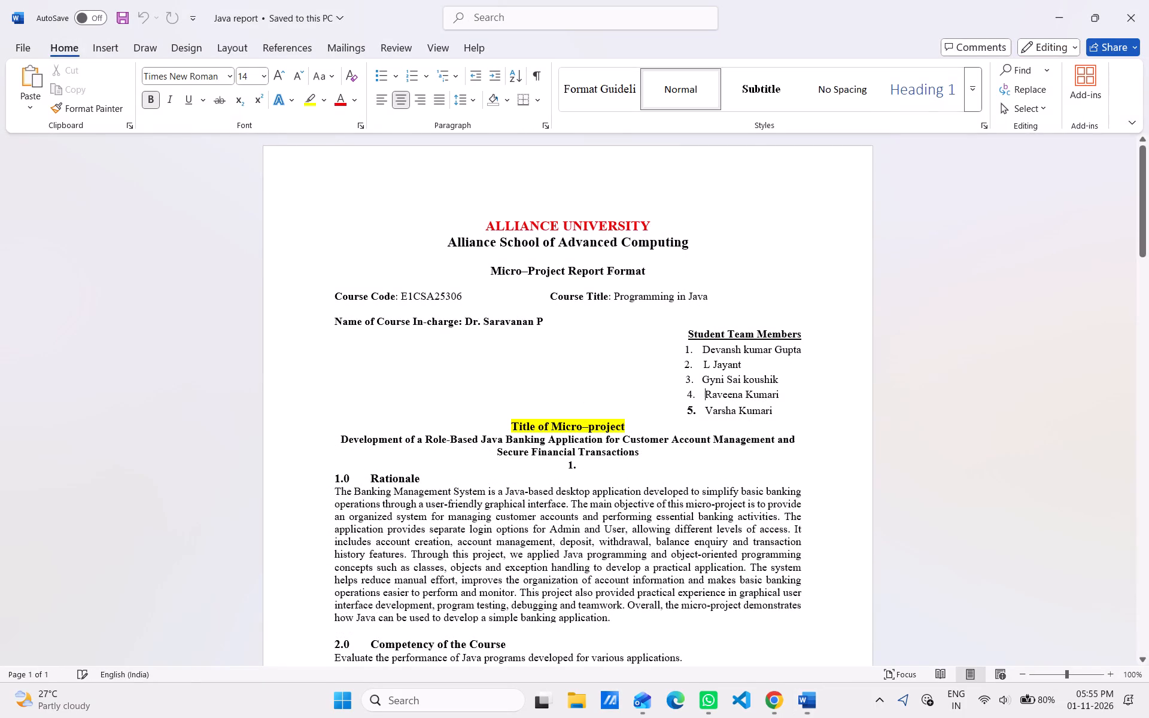
click(589, 462)
key(BackSpace)
key(BackSpace)
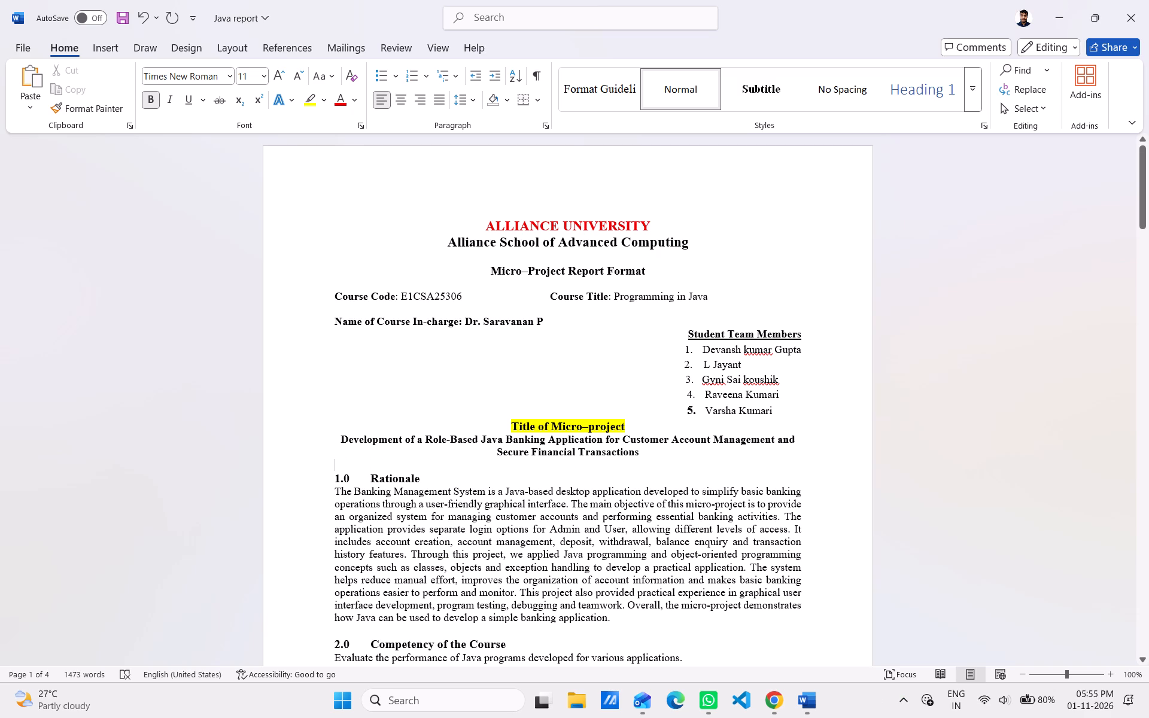
Set the font size of the "1.0 Rationale" and "2.0 Competency of the Course" headings to 14.
drag(422, 476, 327, 476)
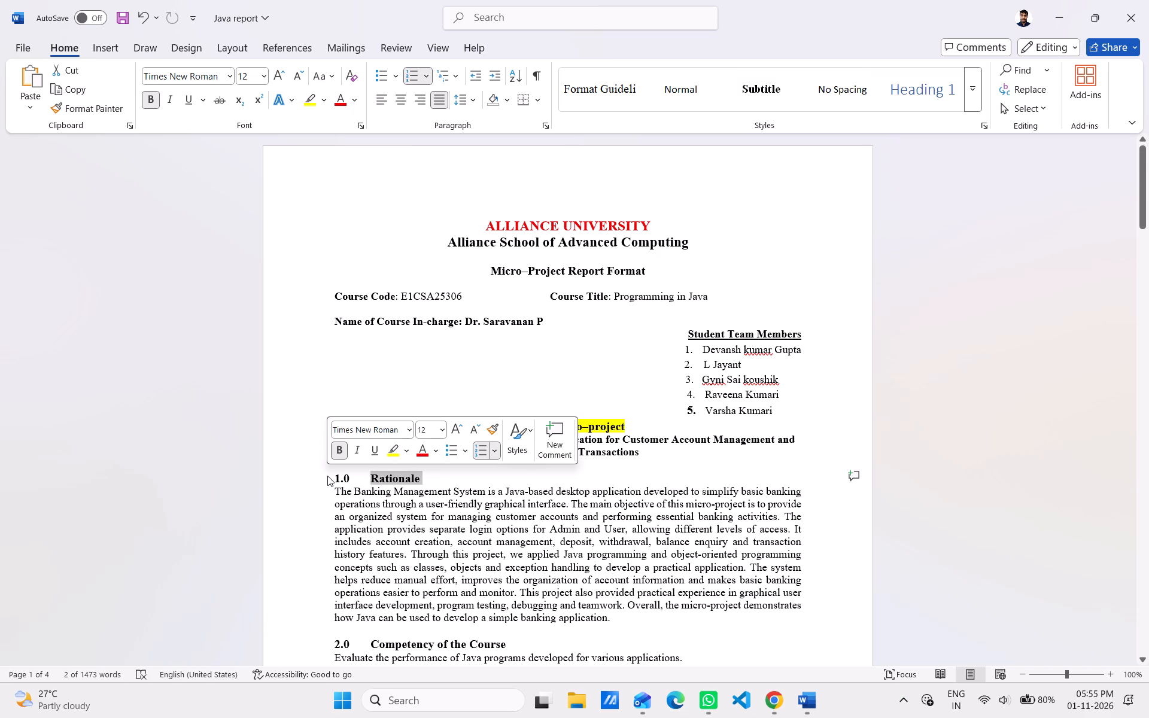
click(420, 433)
text(14)
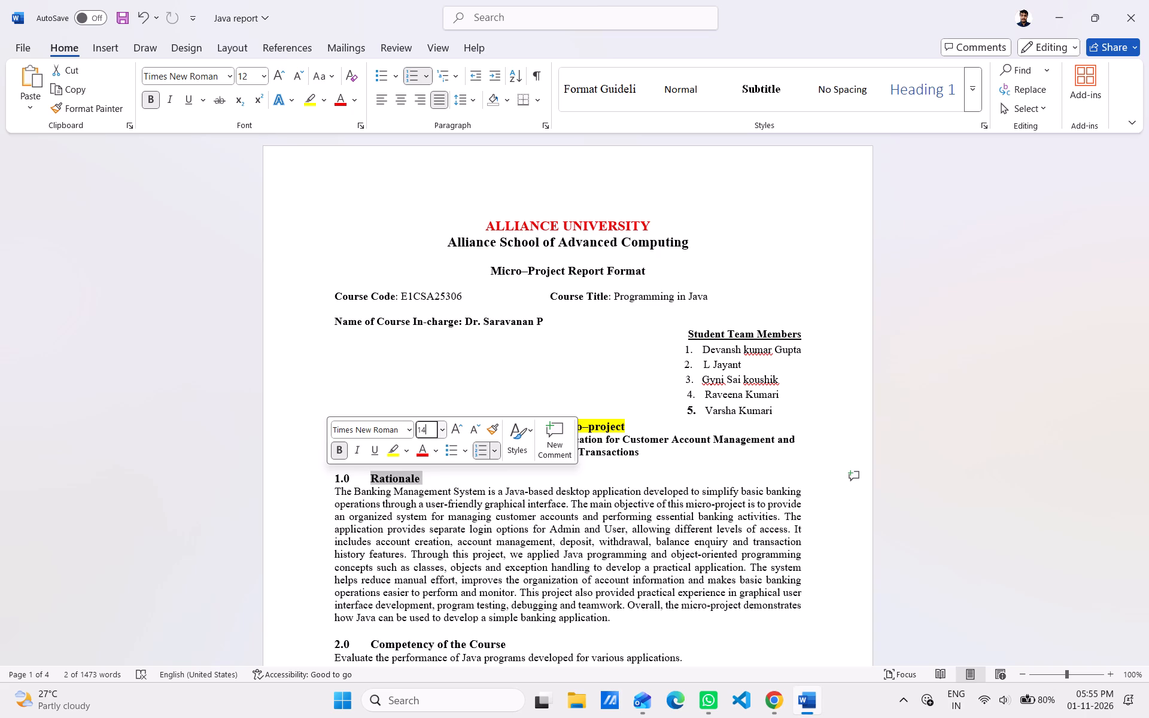
key(Return)
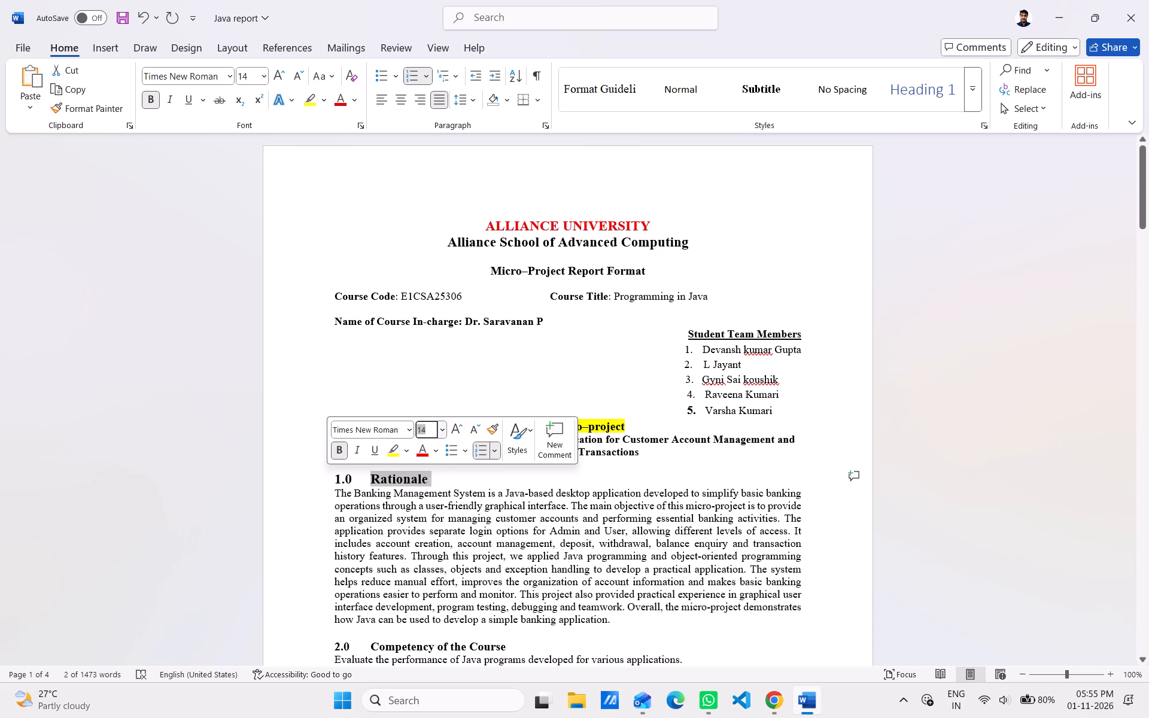
drag(507, 648, 324, 636)
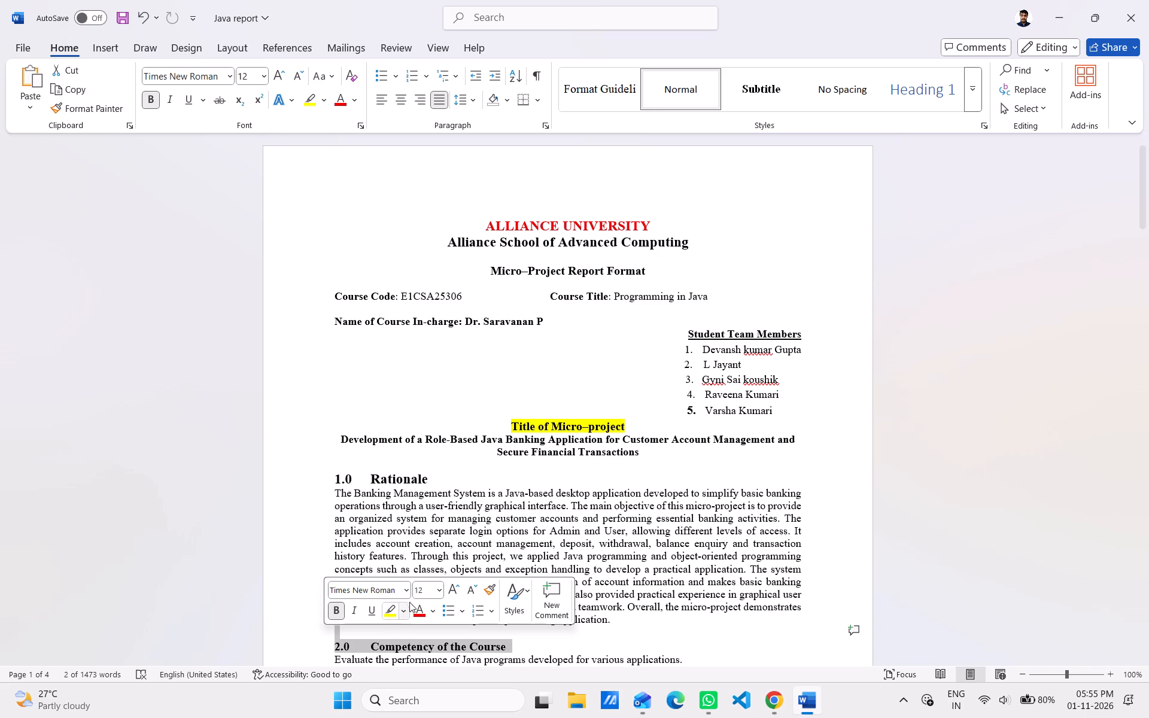
click(422, 589)
text(14)
key(Return)
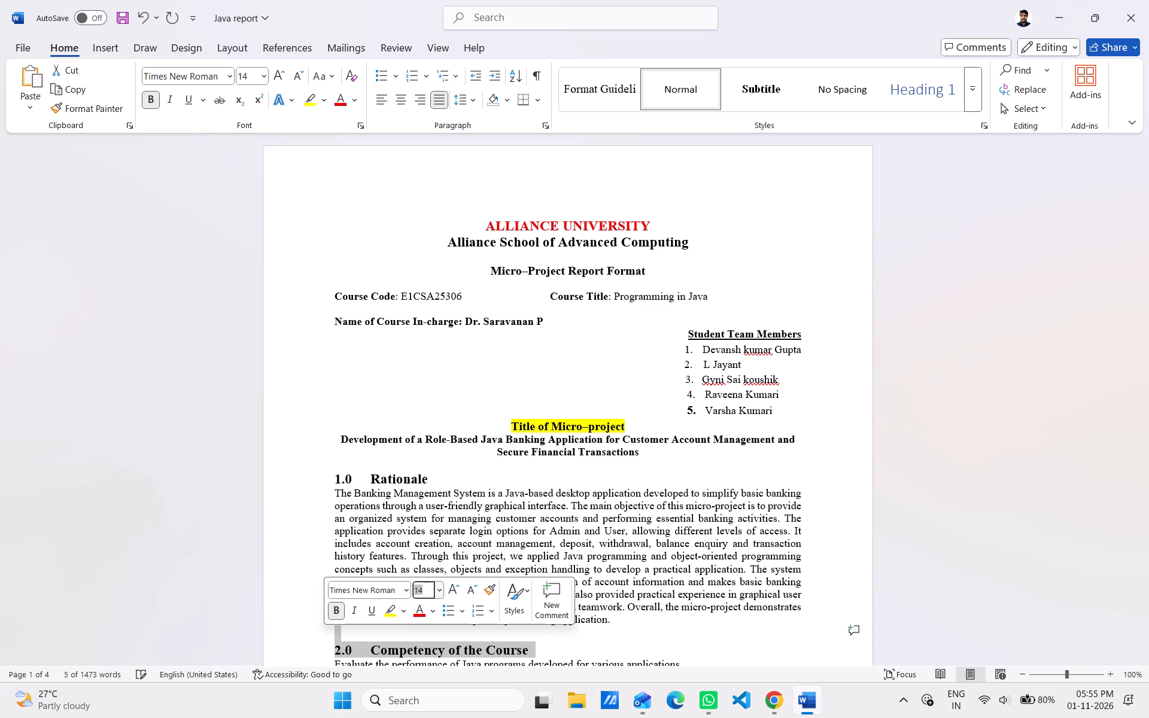
Set the font size of the "3.0 Course Outcomes Addressed" heading, including its number, to 14.
scroll(484, 491, down, 1)
right_click(484, 491)
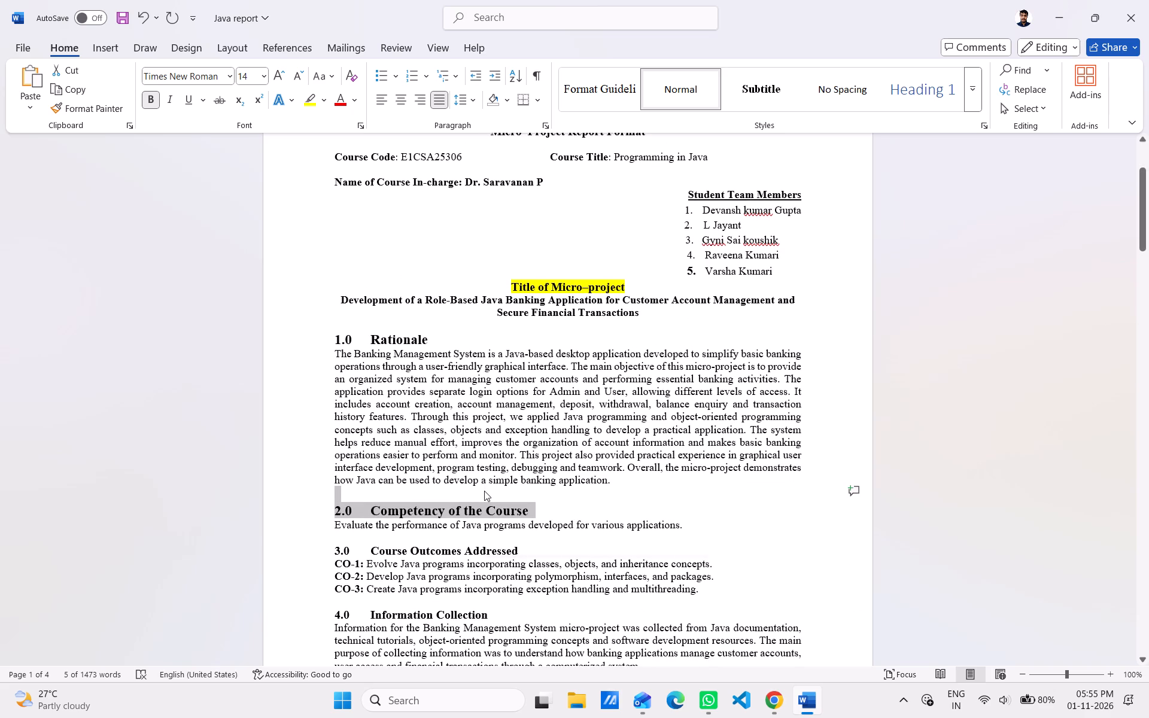
click(321, 463)
drag(612, 436, 488, 356)
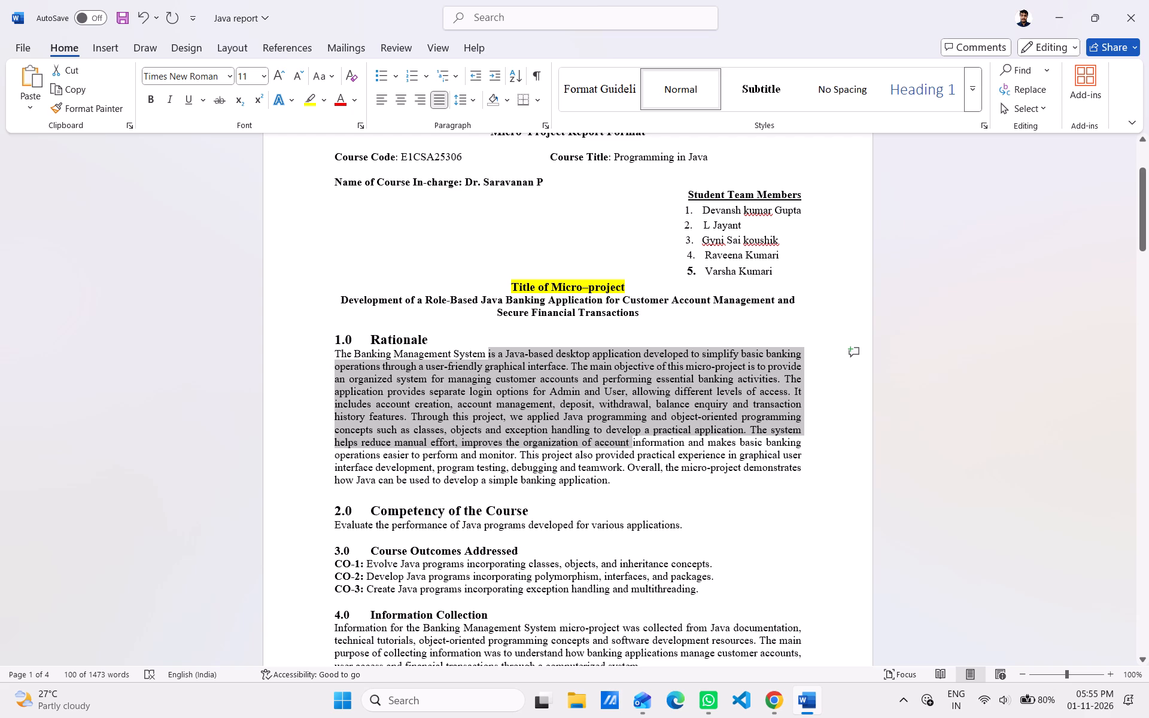
drag(520, 550, 303, 542)
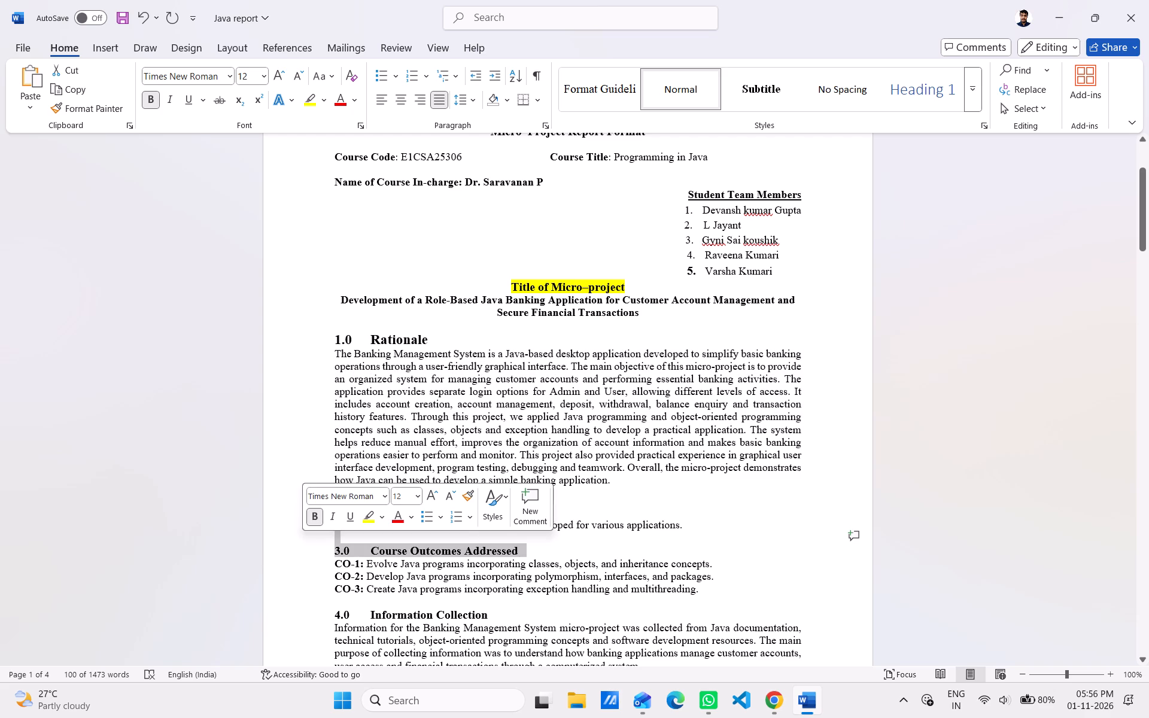
click(401, 497)
text(14)
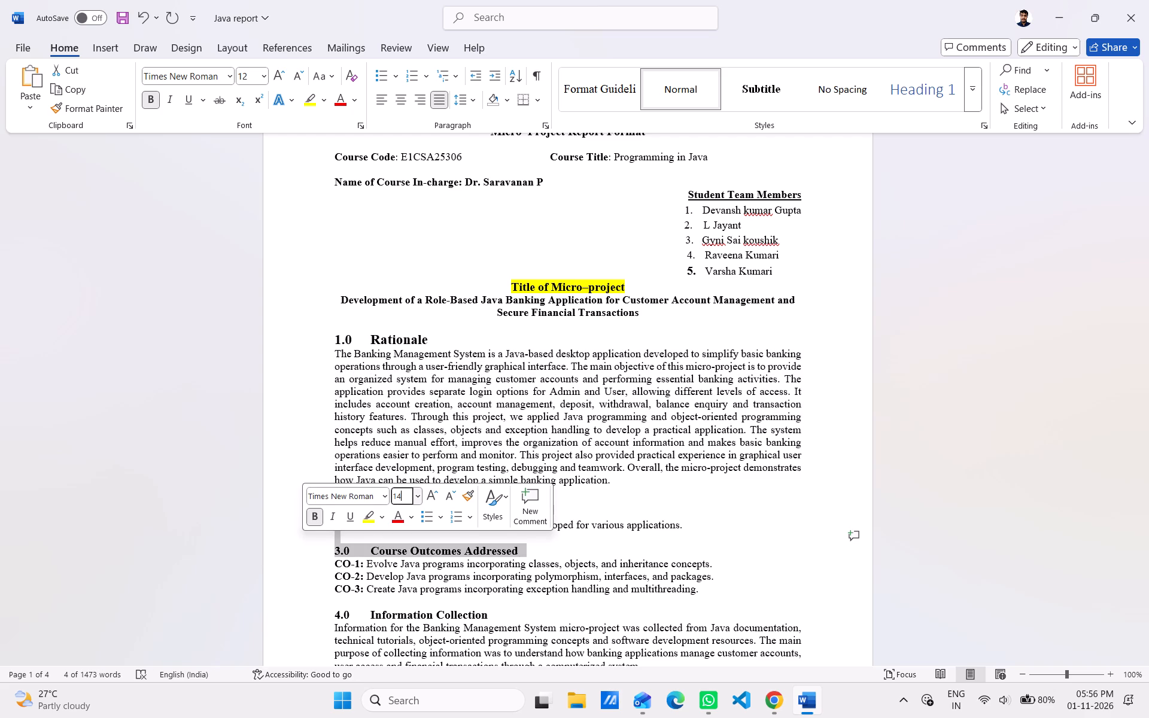
key(Return)
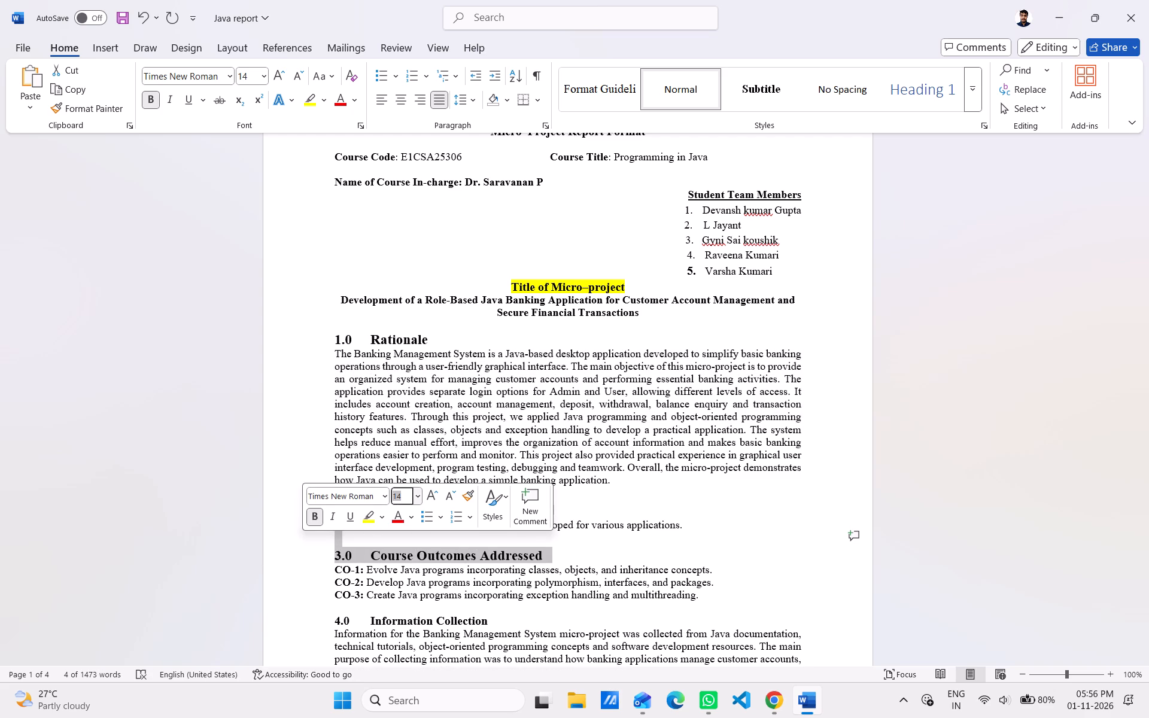
Set the font size of the "4.0 Information Collection" heading, including its number, to 14.
scroll(401, 497, down, 1)
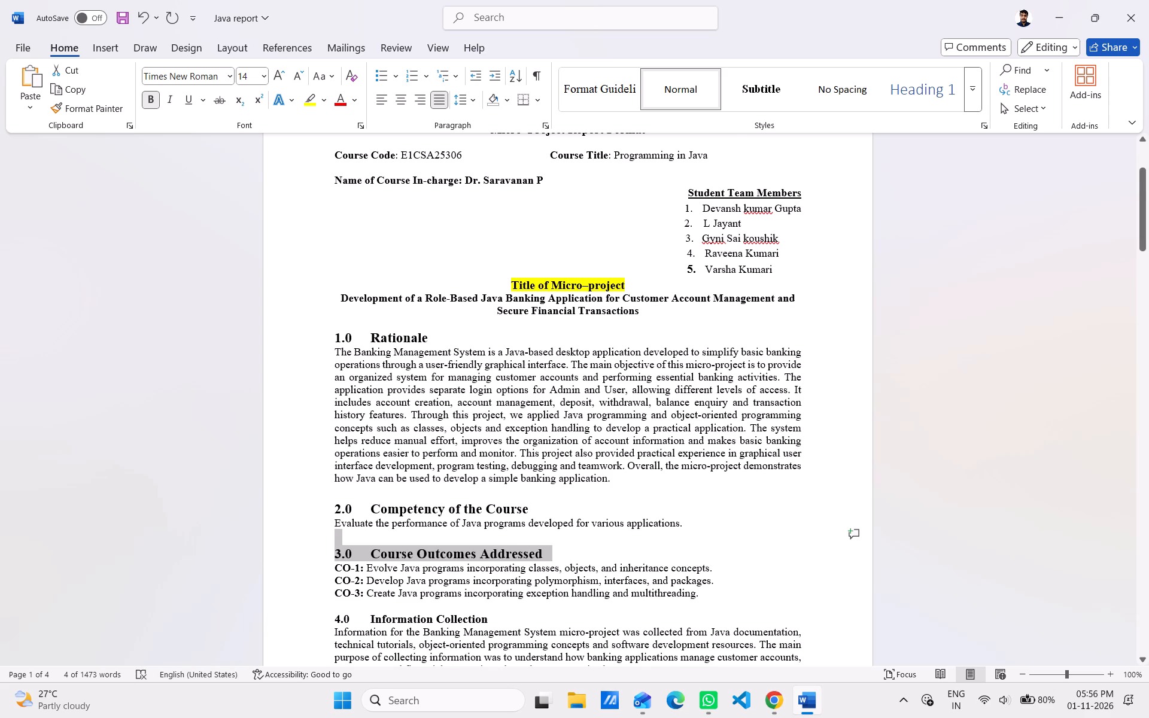
scroll(415, 596, down, 1)
drag(488, 428, 351, 433)
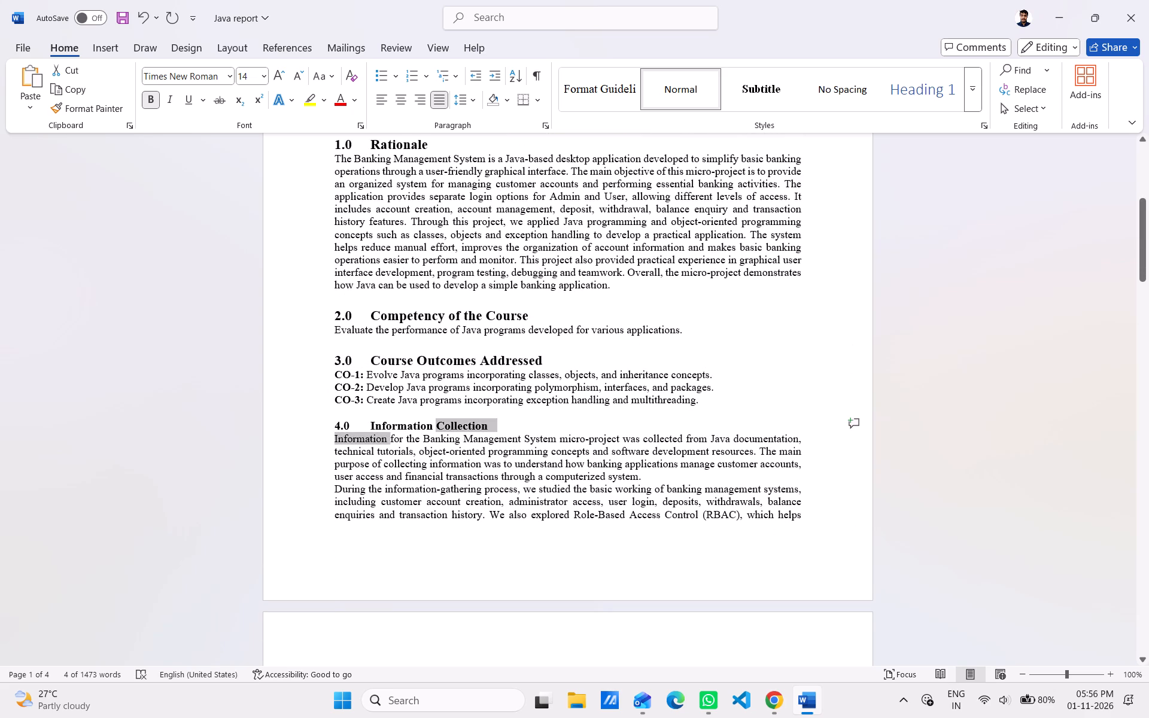
drag(351, 433, 313, 427)
drag(497, 422, 377, 419)
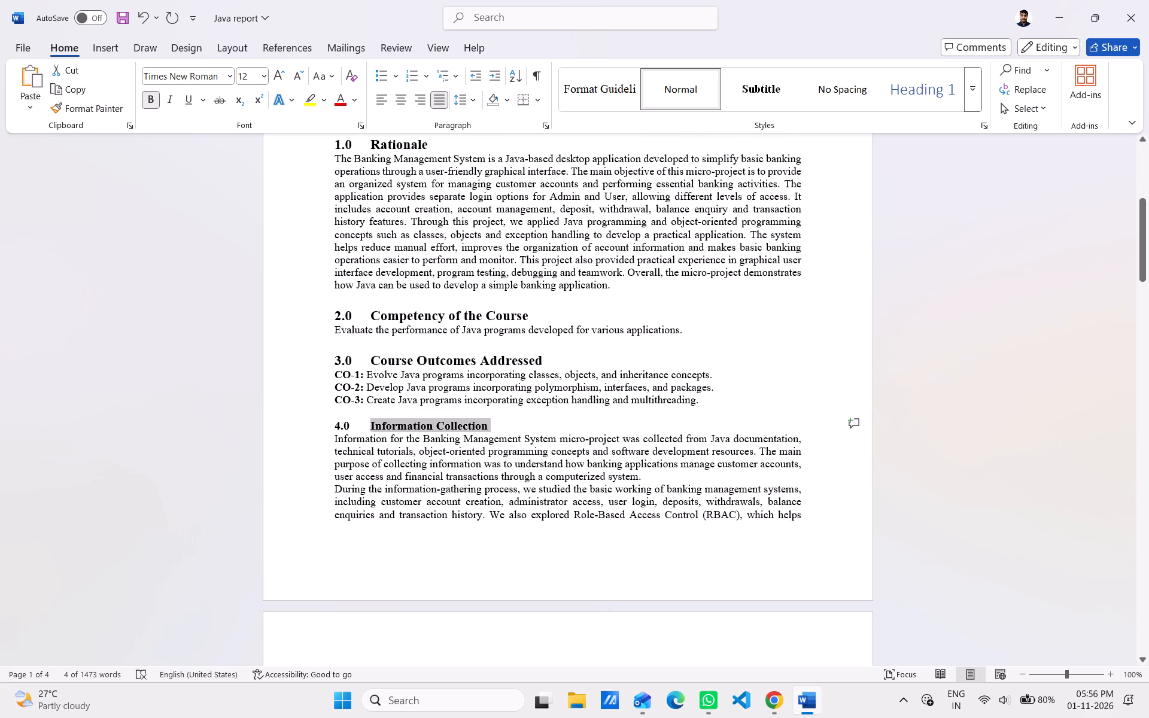
drag(377, 419, 332, 420)
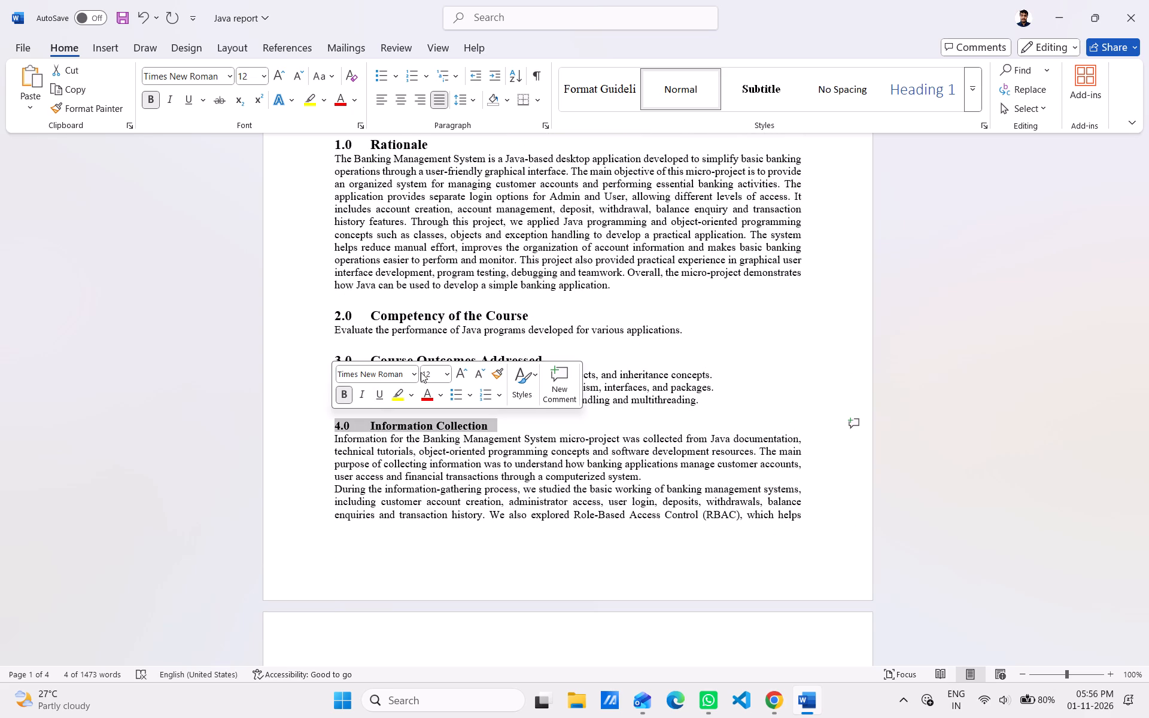
click(427, 373)
key(1)
key(Return)
key(4)
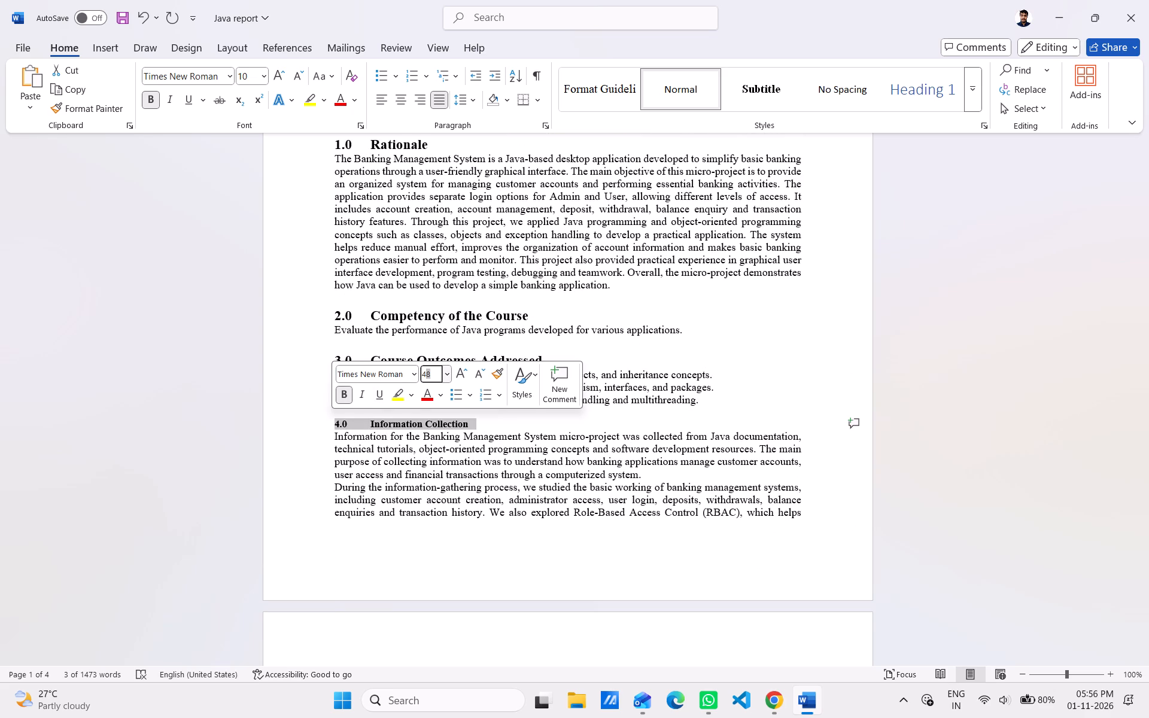
key(ctrl+a)
text(14)
key(Return)
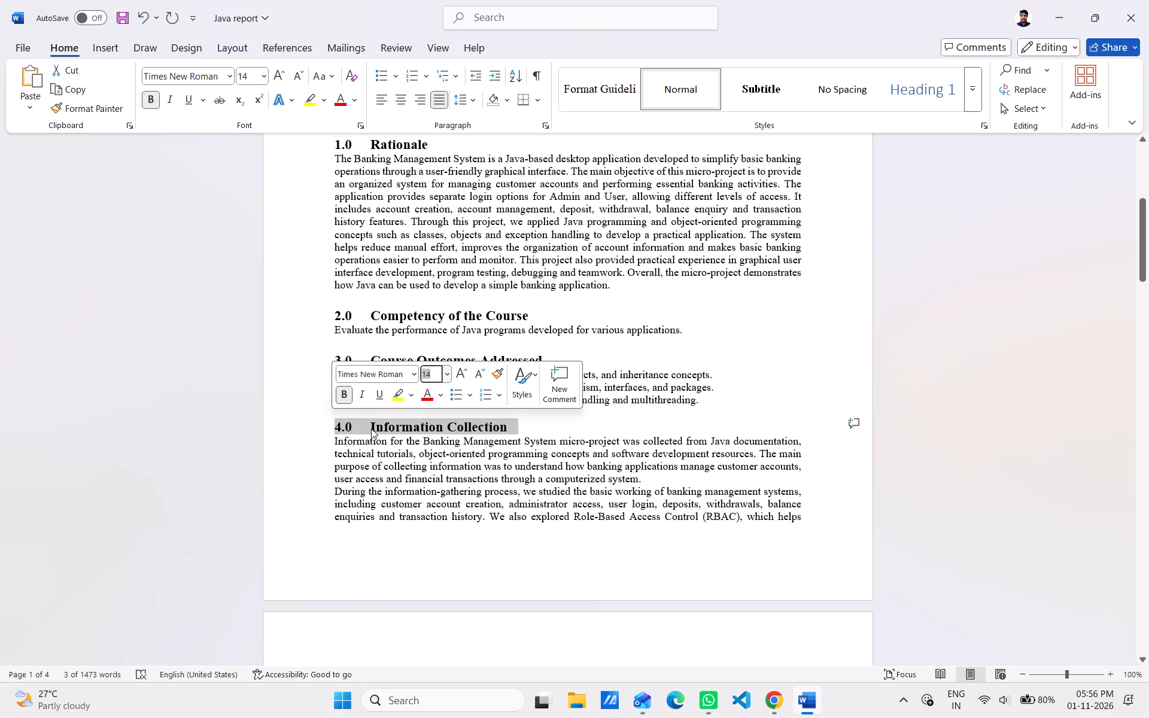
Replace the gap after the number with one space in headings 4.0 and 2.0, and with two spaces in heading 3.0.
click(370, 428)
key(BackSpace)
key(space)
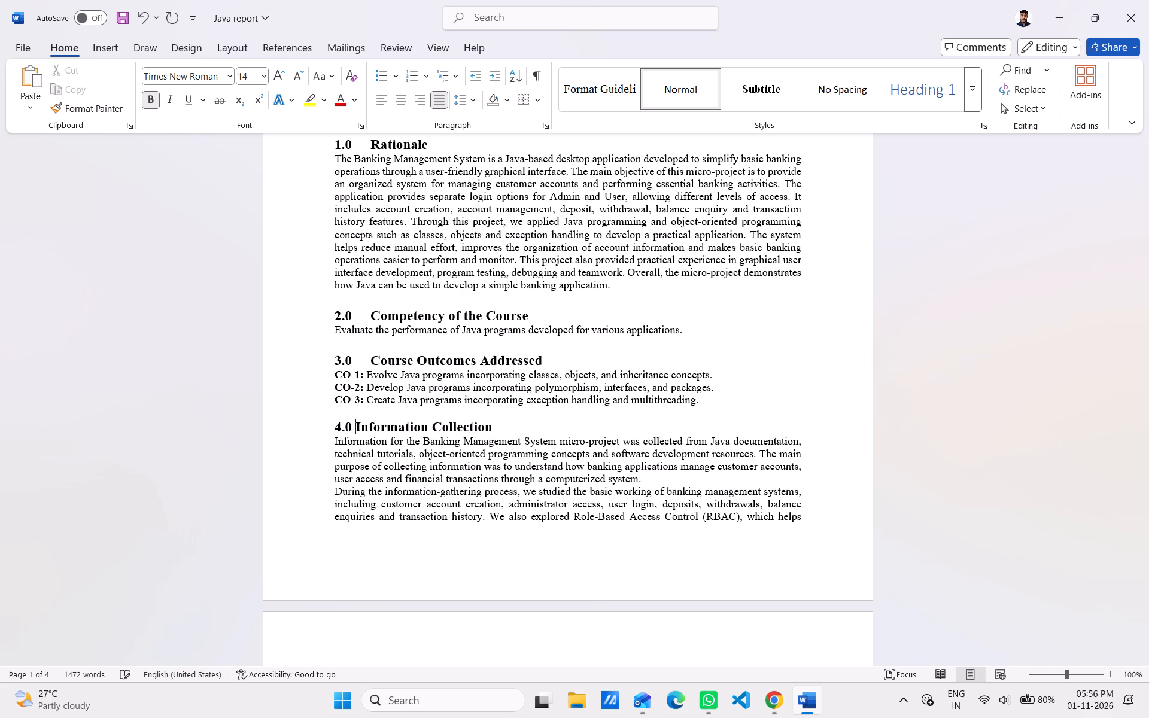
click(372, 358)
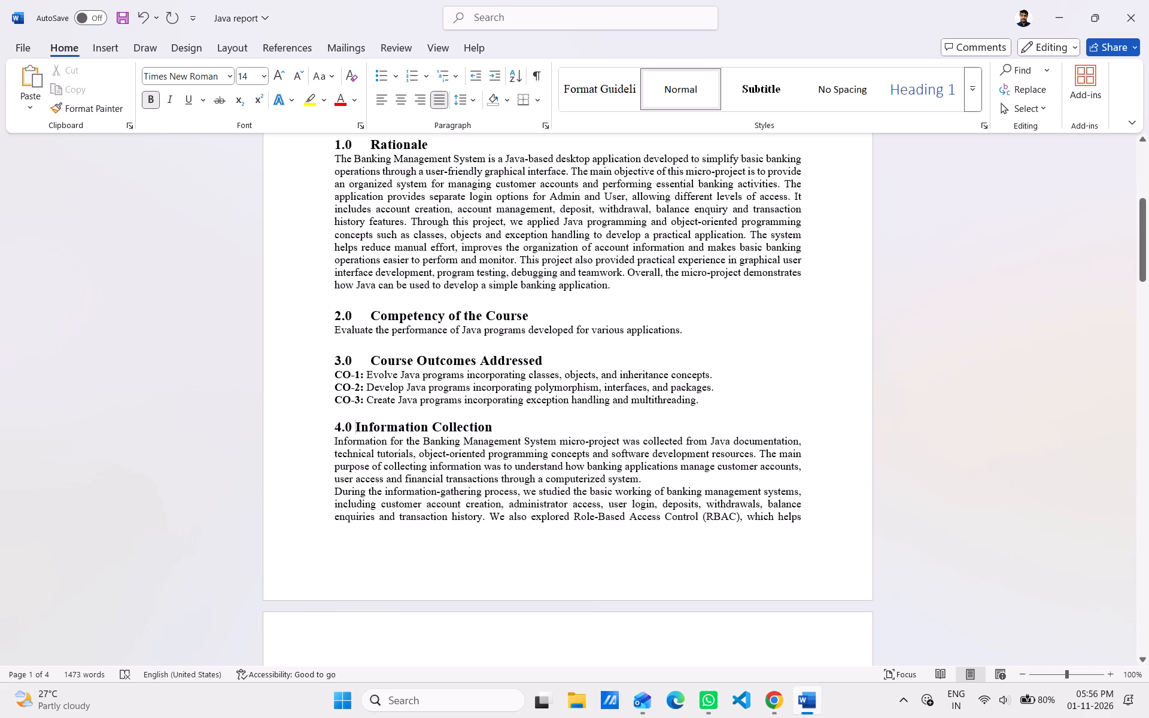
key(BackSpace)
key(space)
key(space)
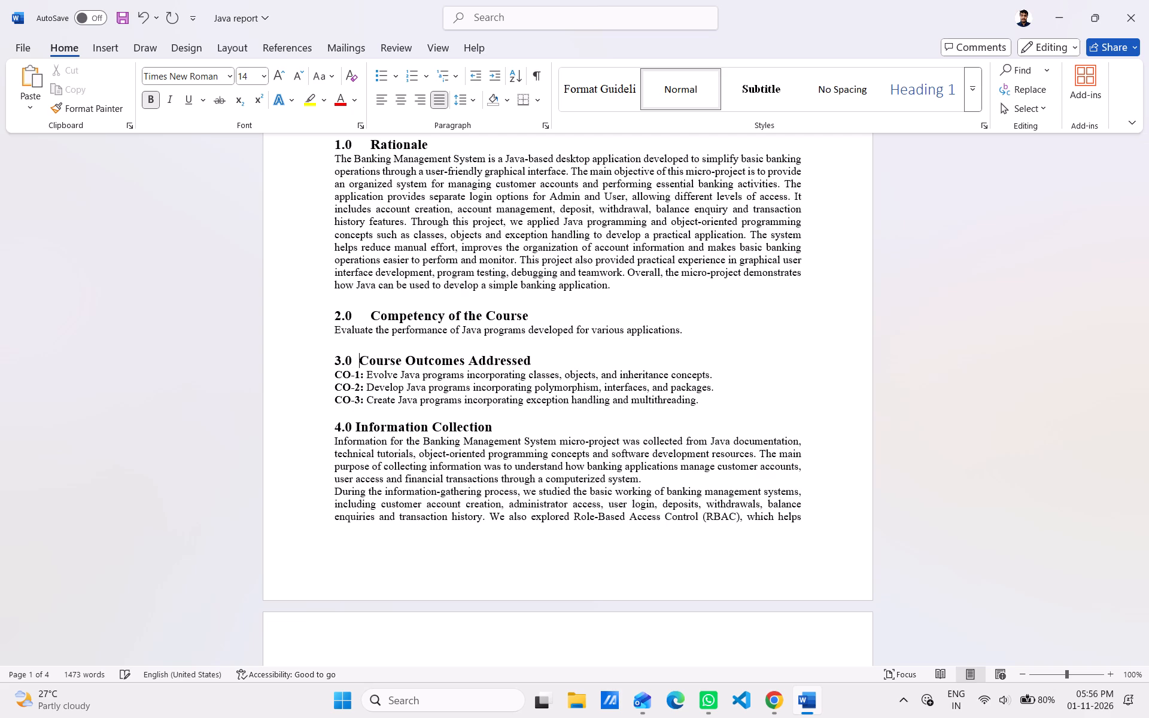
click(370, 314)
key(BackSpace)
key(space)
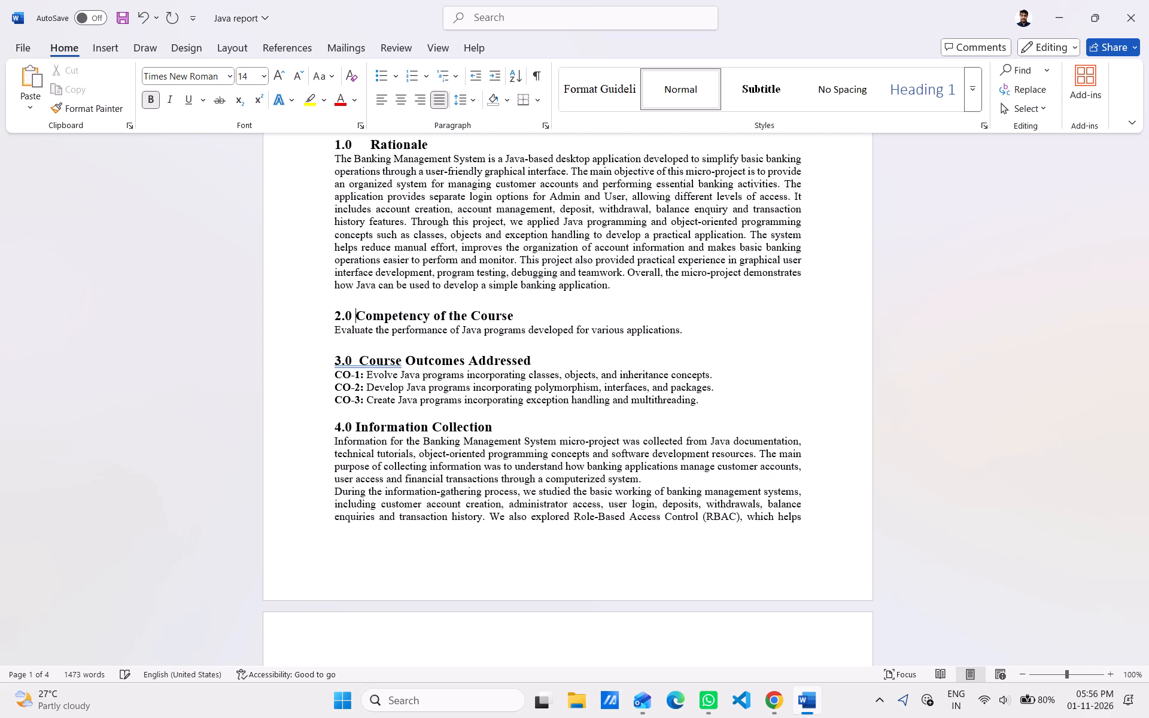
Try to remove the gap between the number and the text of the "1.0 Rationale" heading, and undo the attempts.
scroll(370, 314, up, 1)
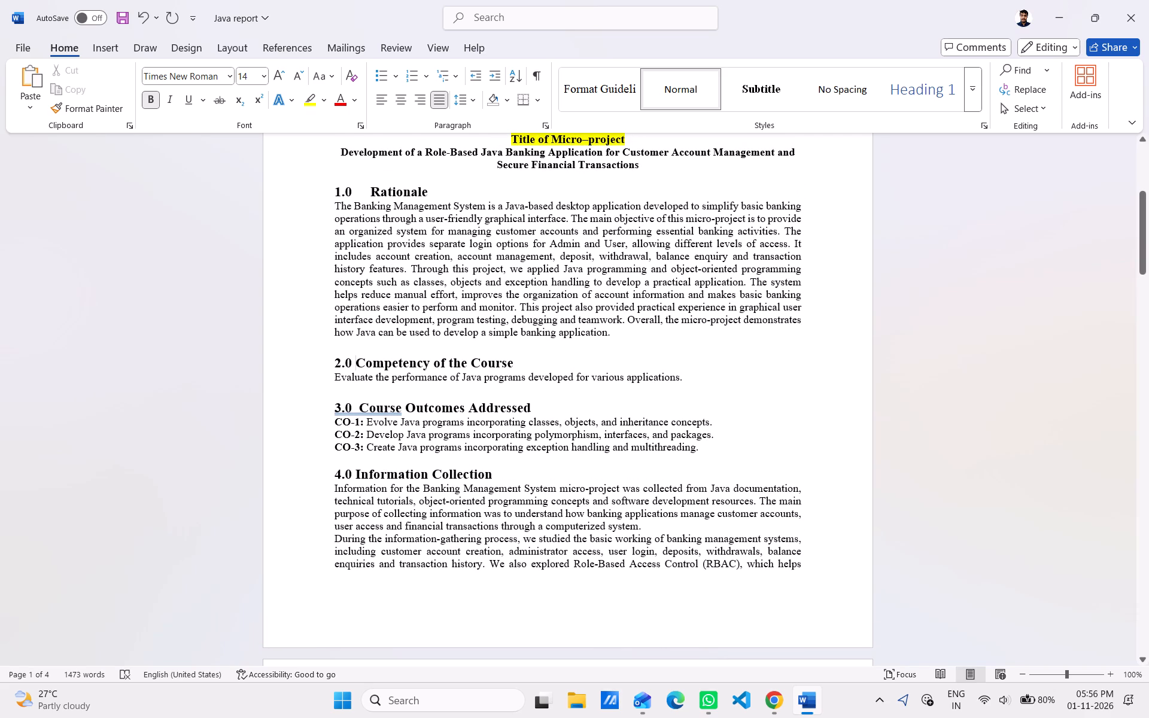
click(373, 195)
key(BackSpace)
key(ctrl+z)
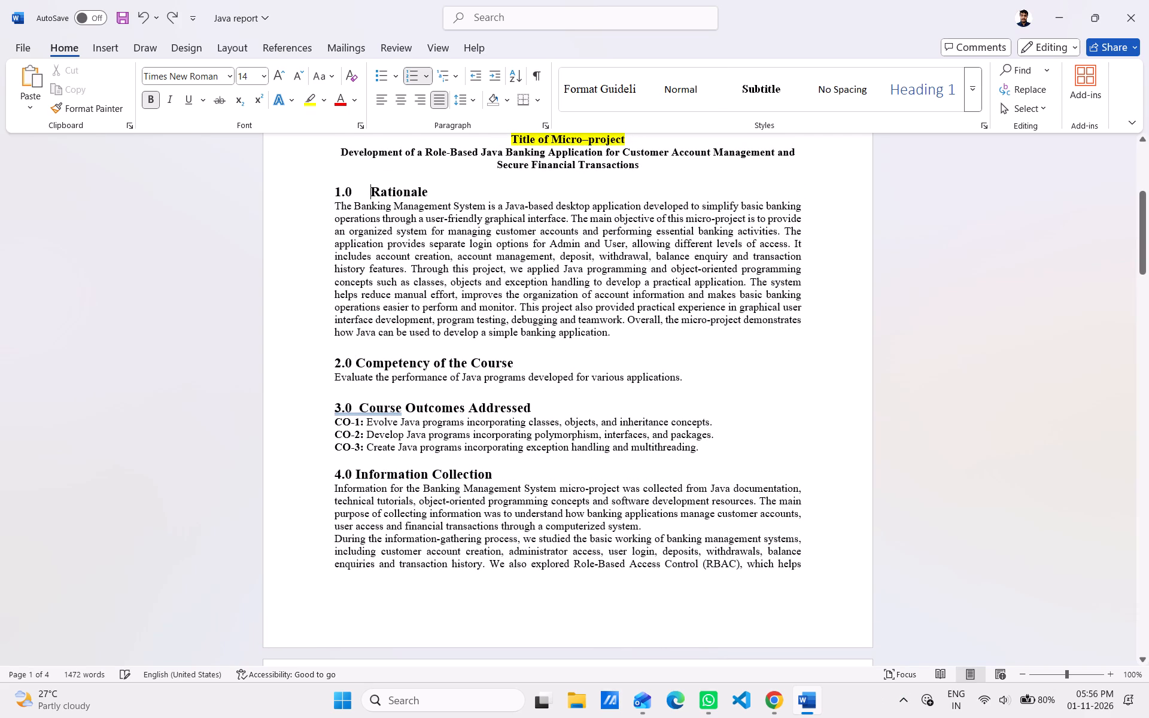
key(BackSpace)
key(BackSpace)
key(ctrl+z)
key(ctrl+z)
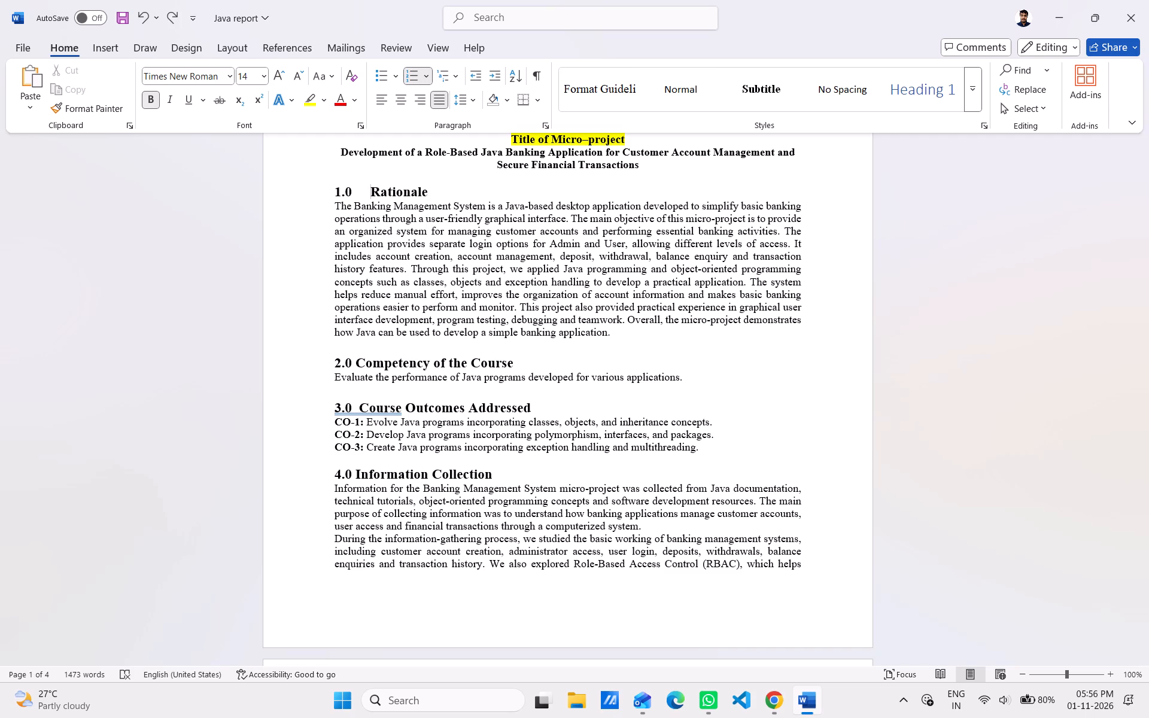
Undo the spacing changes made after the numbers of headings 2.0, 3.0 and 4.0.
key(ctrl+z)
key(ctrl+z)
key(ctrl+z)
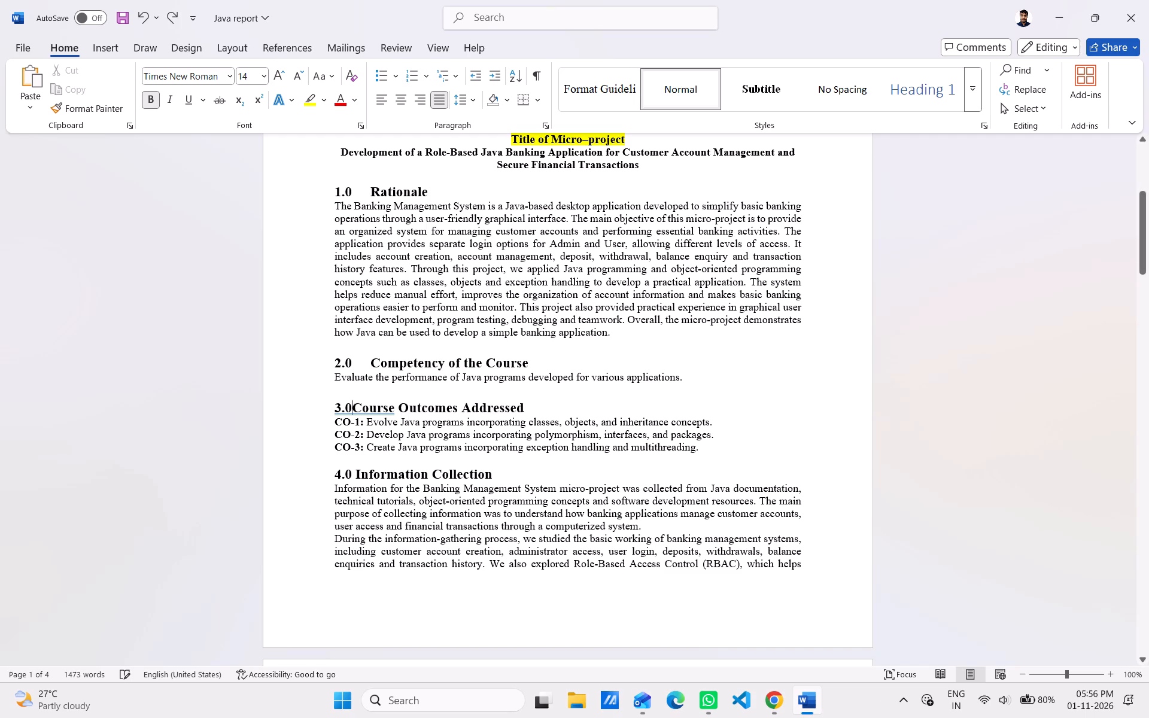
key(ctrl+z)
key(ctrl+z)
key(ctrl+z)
Set the font size of the "5.0 Theory and Design of the Micro Project" heading to 14.
scroll(351, 274, down, 4)
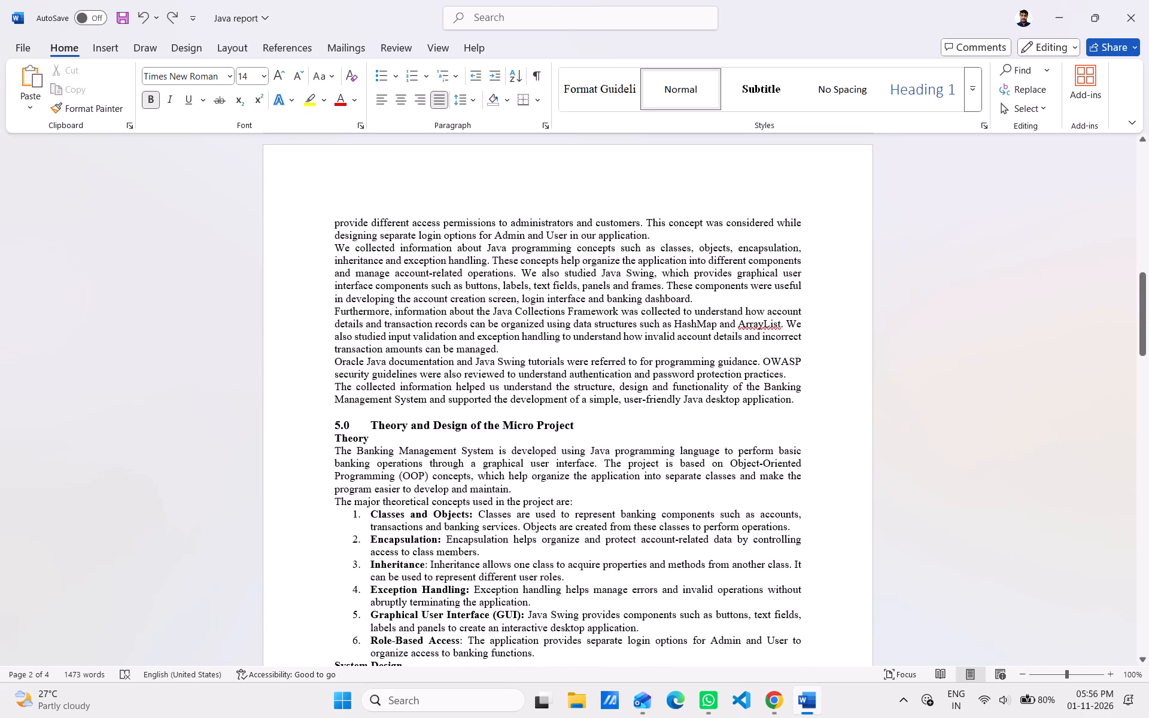
drag(580, 427, 321, 428)
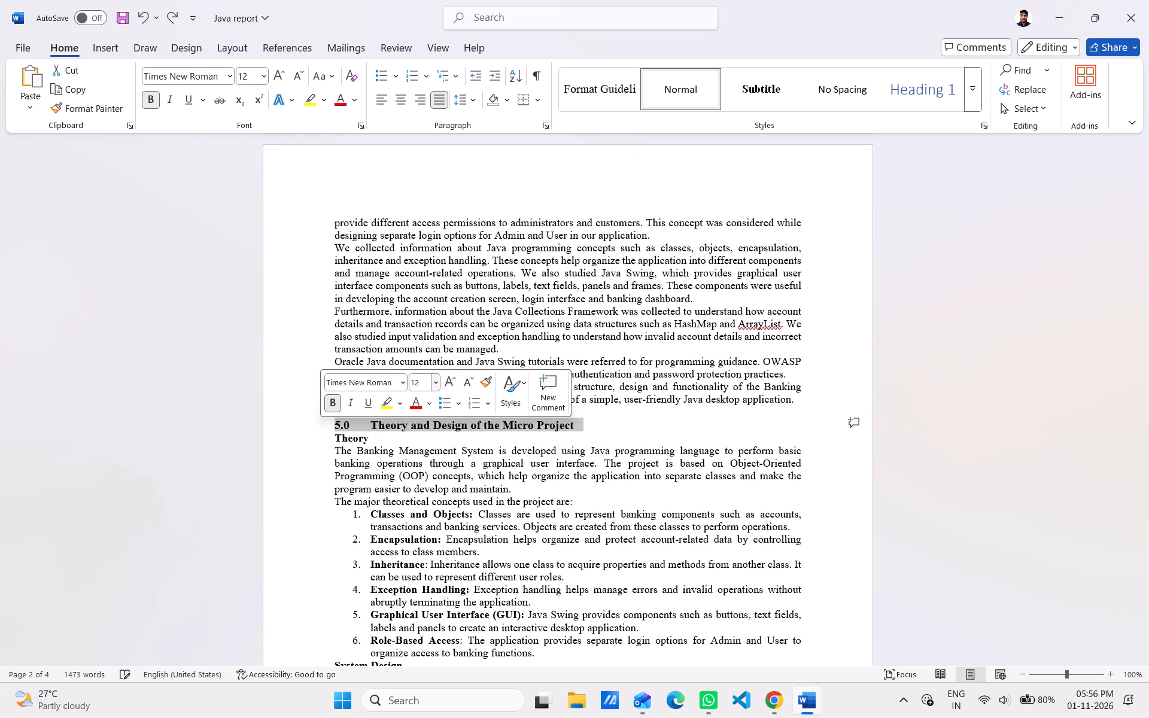
click(420, 384)
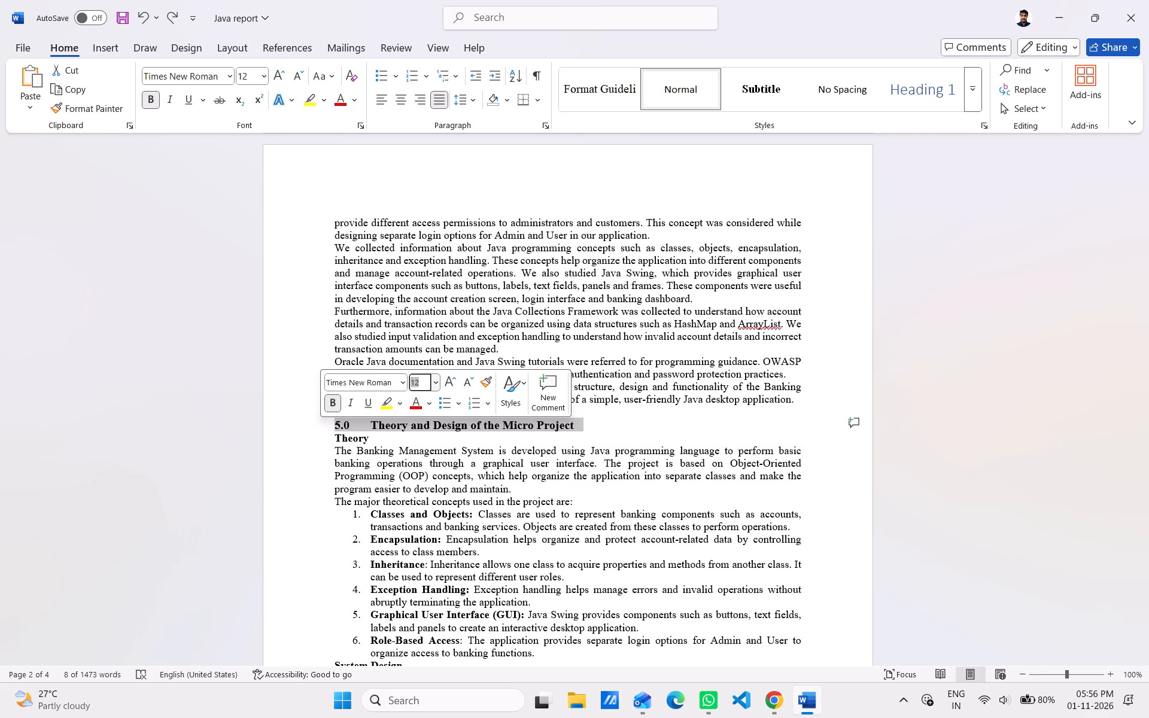
text(14)
key(Return)
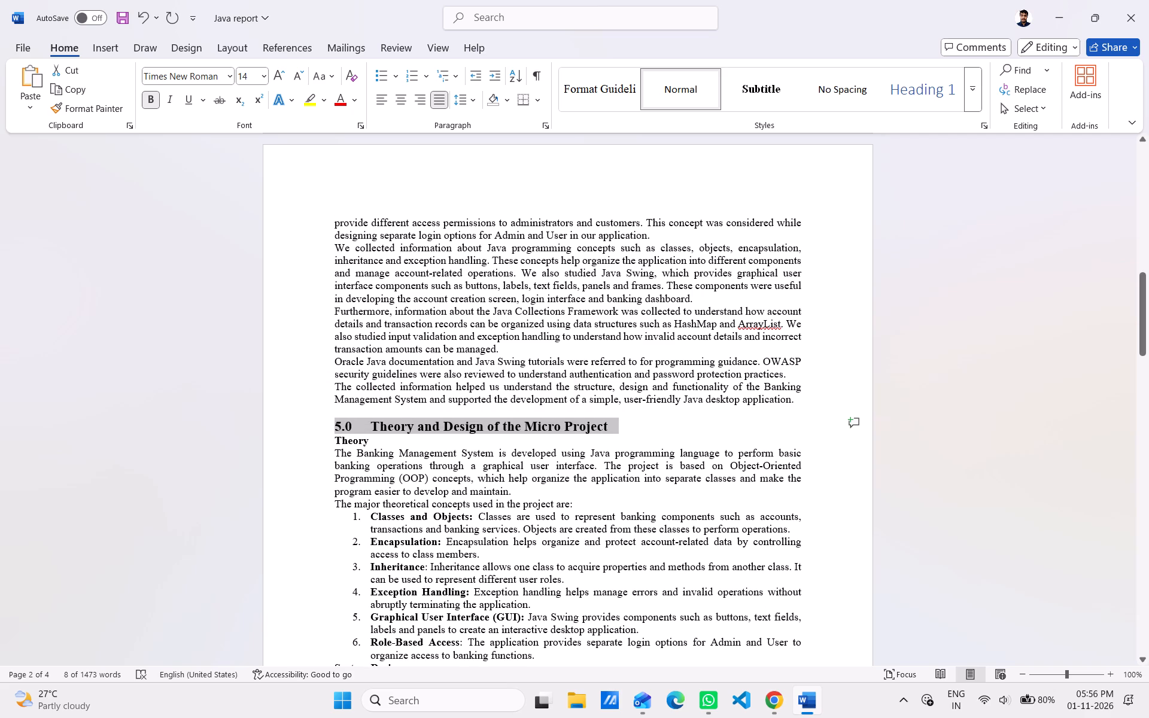
click(411, 442)
Look through the sections following the 5.0 heading, down to "9.0 Area of Future Improvement".
scroll(411, 442, down, 1)
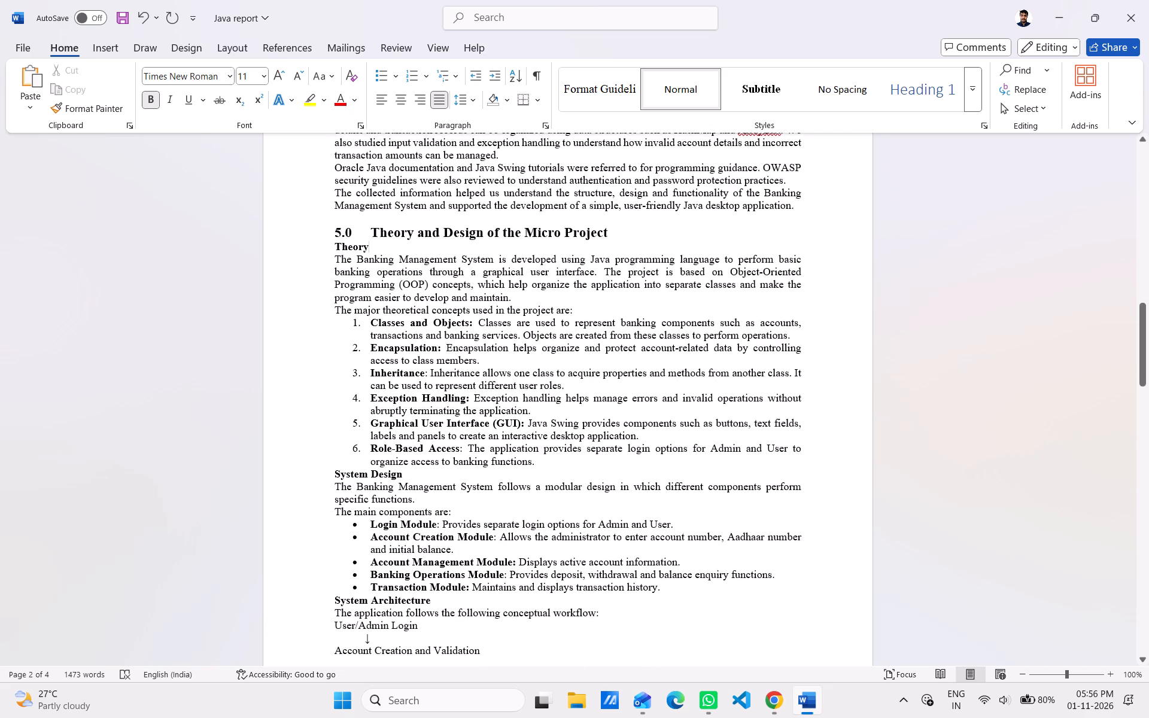
scroll(448, 506, down, 2)
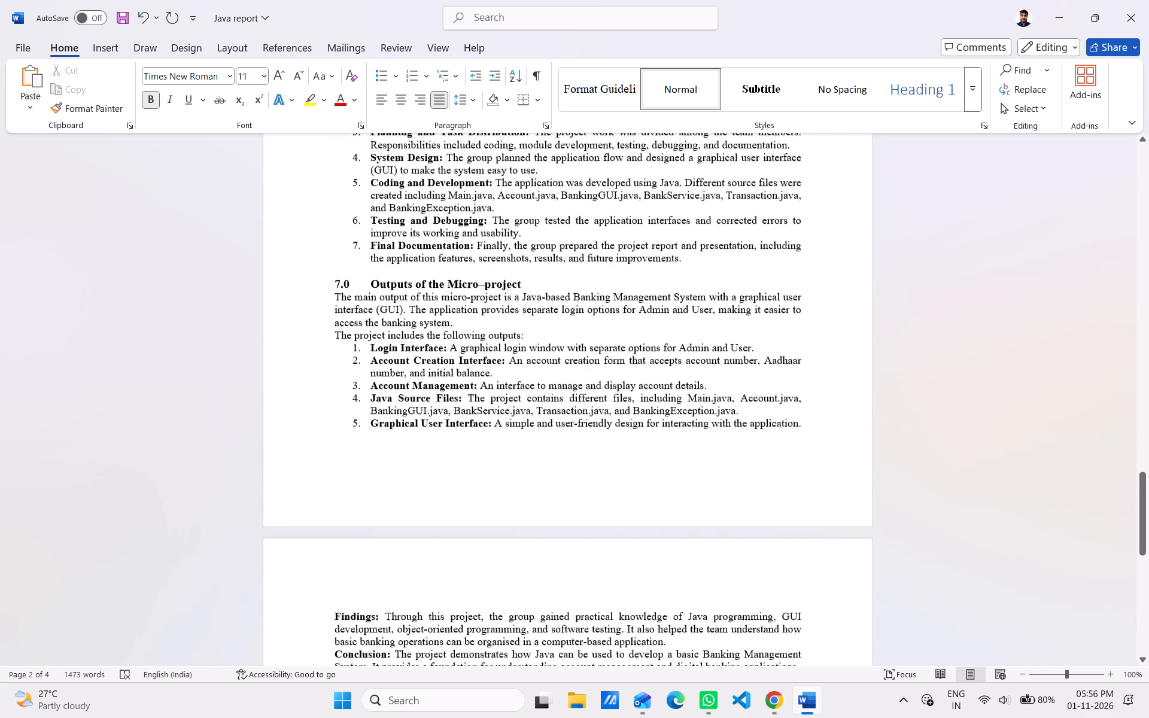
scroll(448, 506, down, 1)
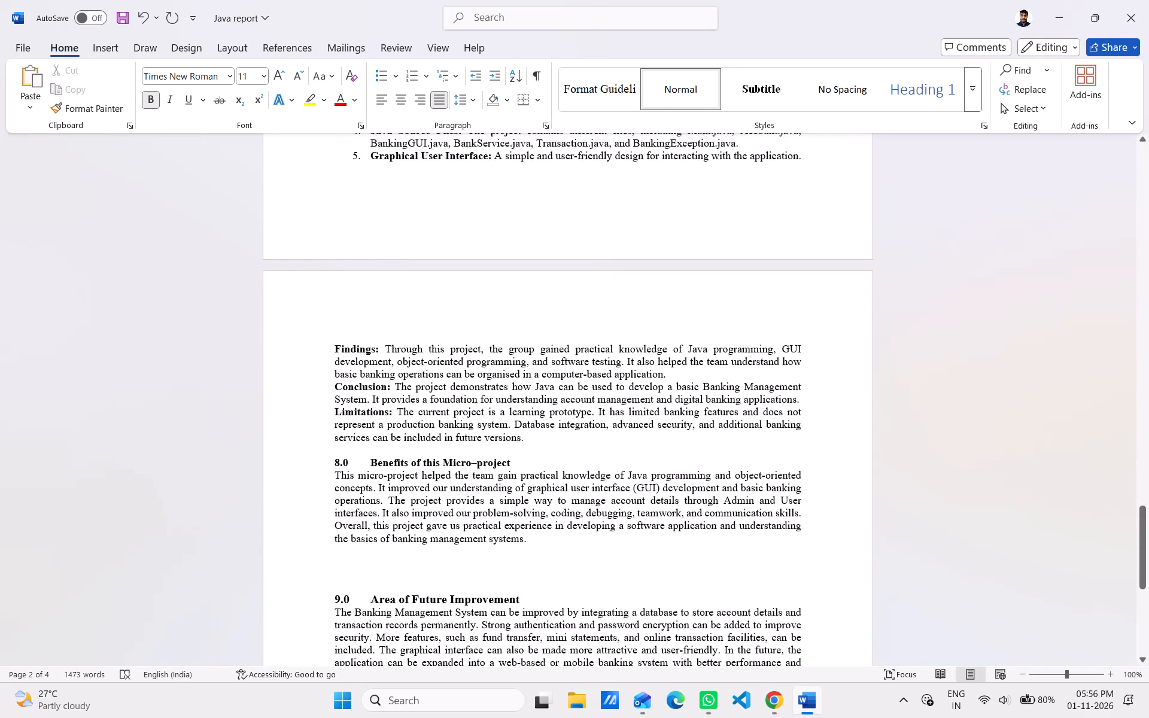
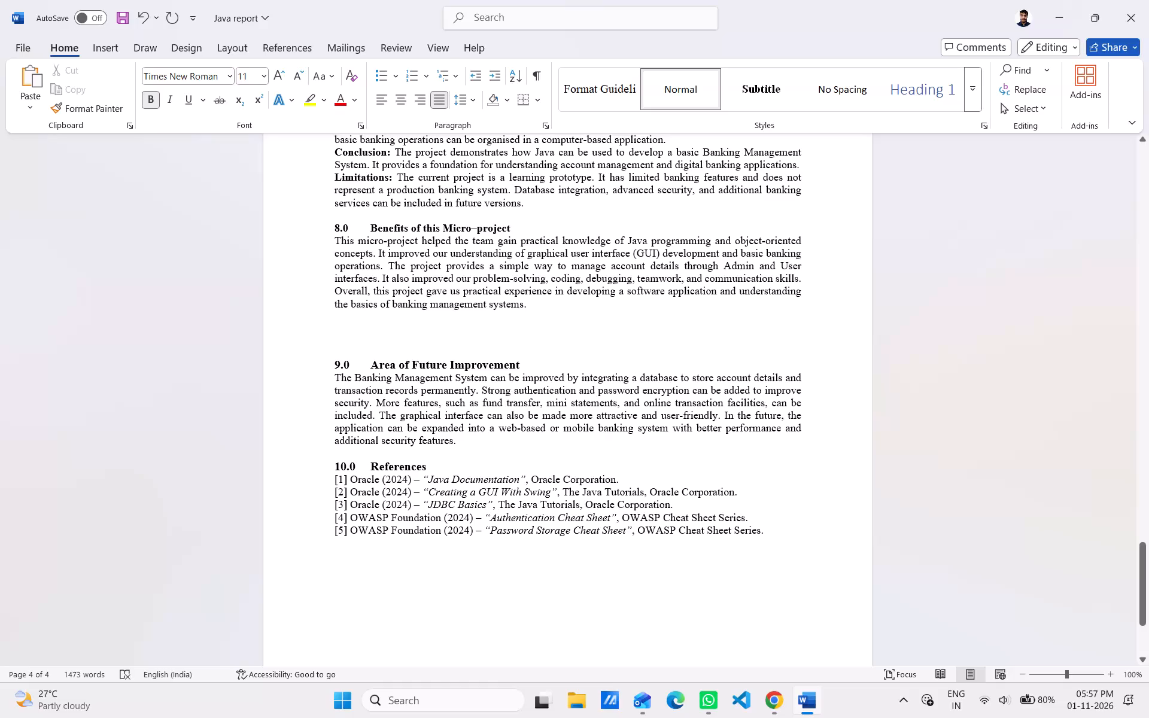
Delete the empty lines between the end of the 8.0 Benefits section and the "9.0 Area of Future Improvement" heading.
click(609, 297)
click(609, 302)
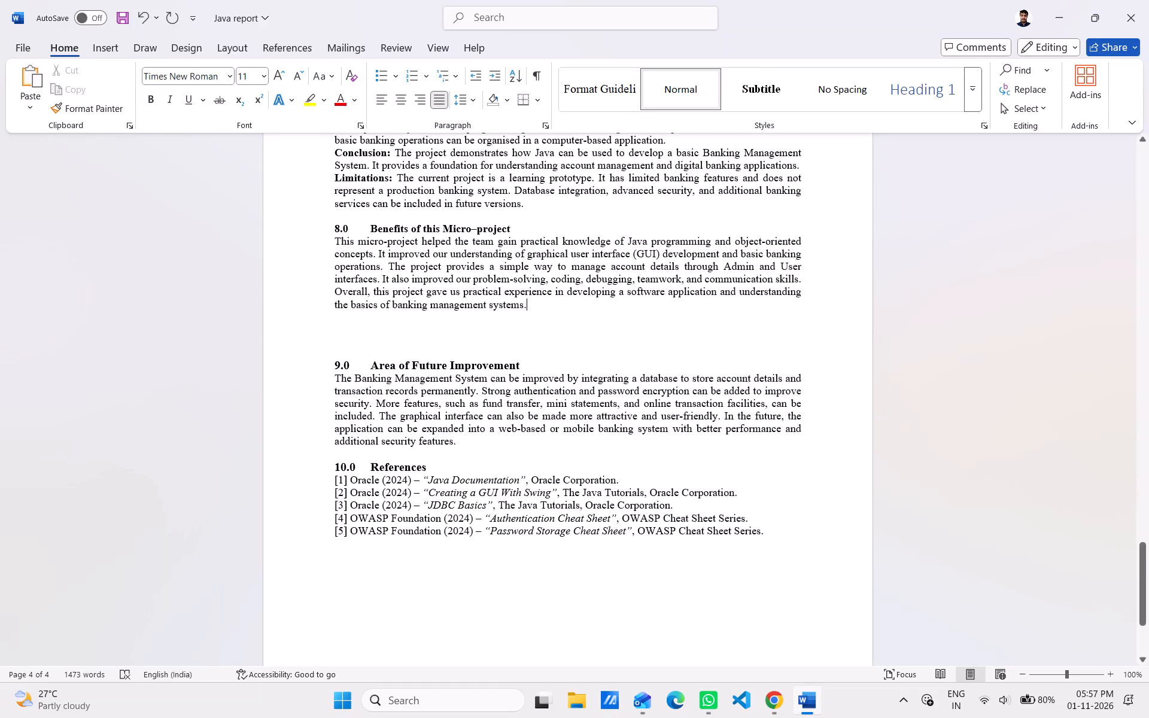
key(Delete)
key(Delete)
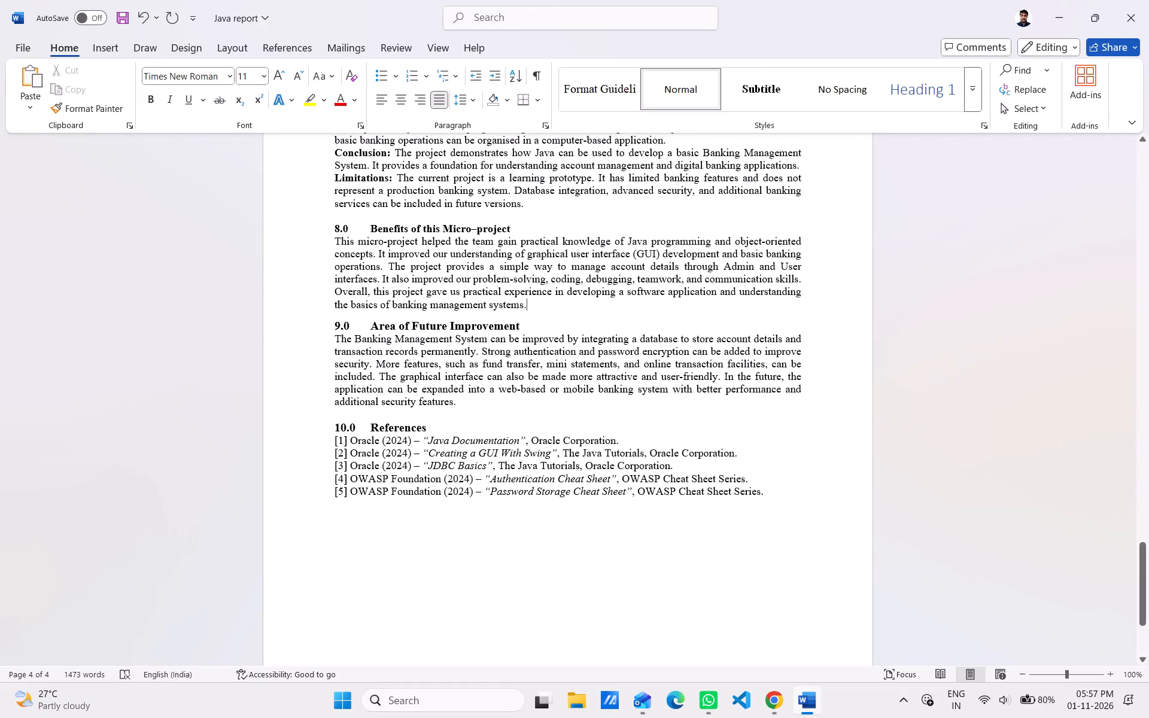
scroll(718, 485, right, 1)
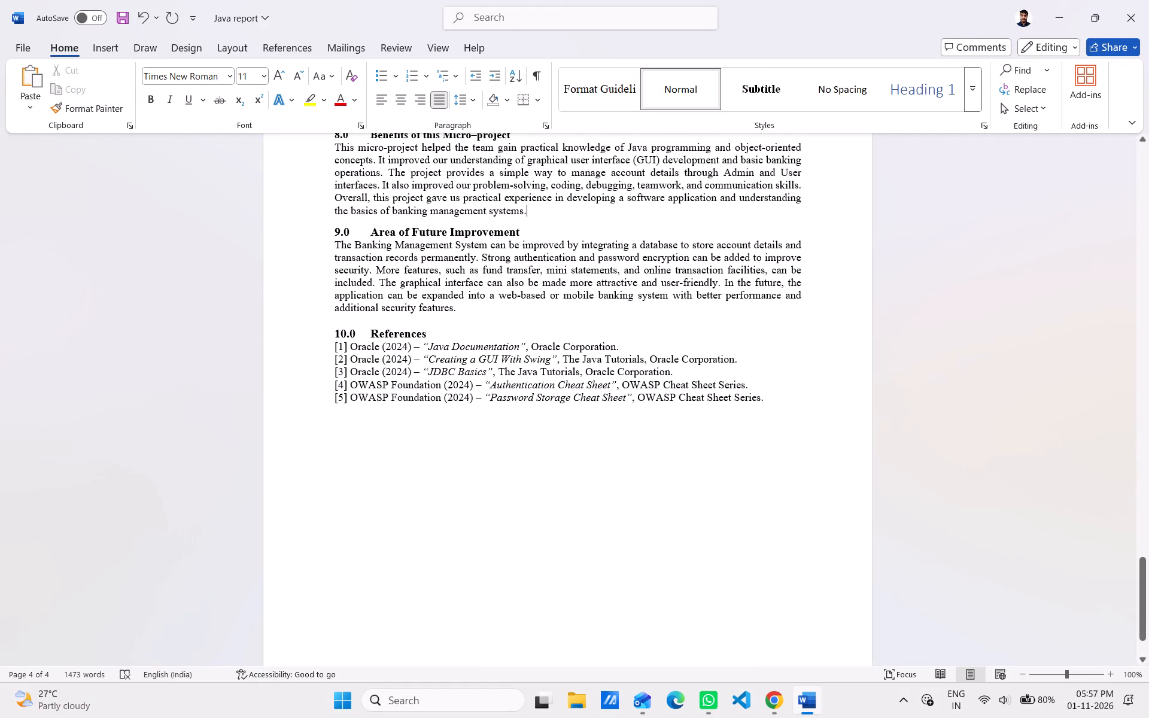
scroll(718, 485, right, 1)
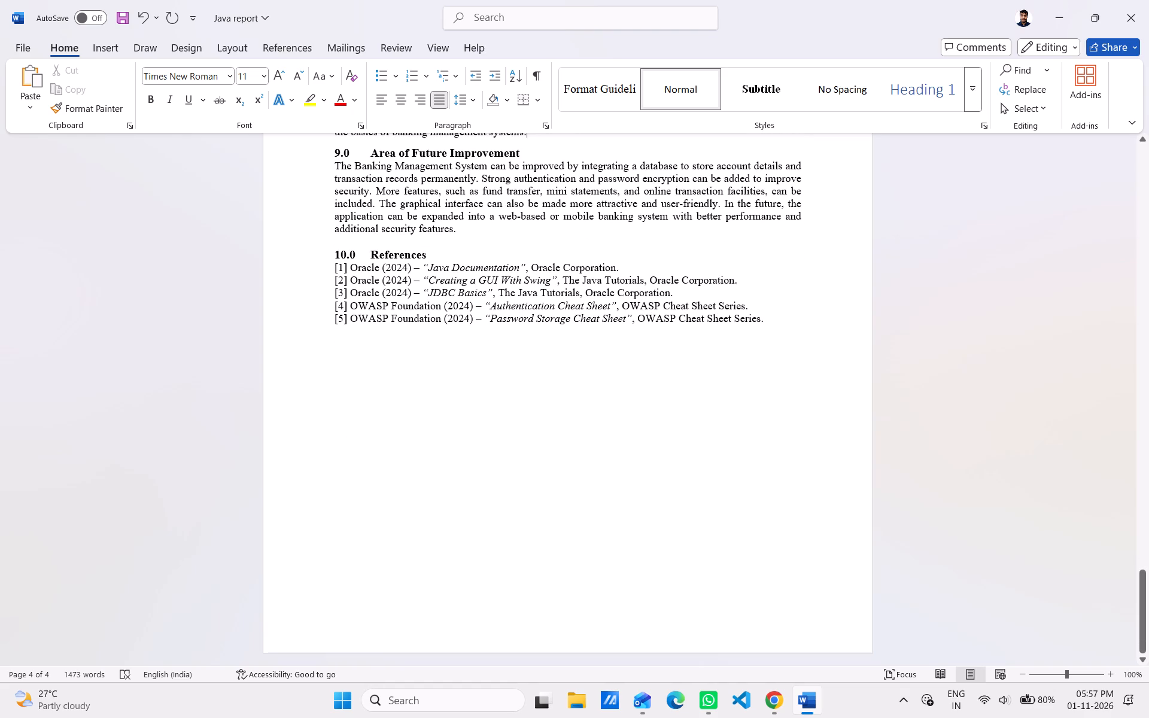
scroll(718, 485, right, 1)
scroll(718, 485, up, 4)
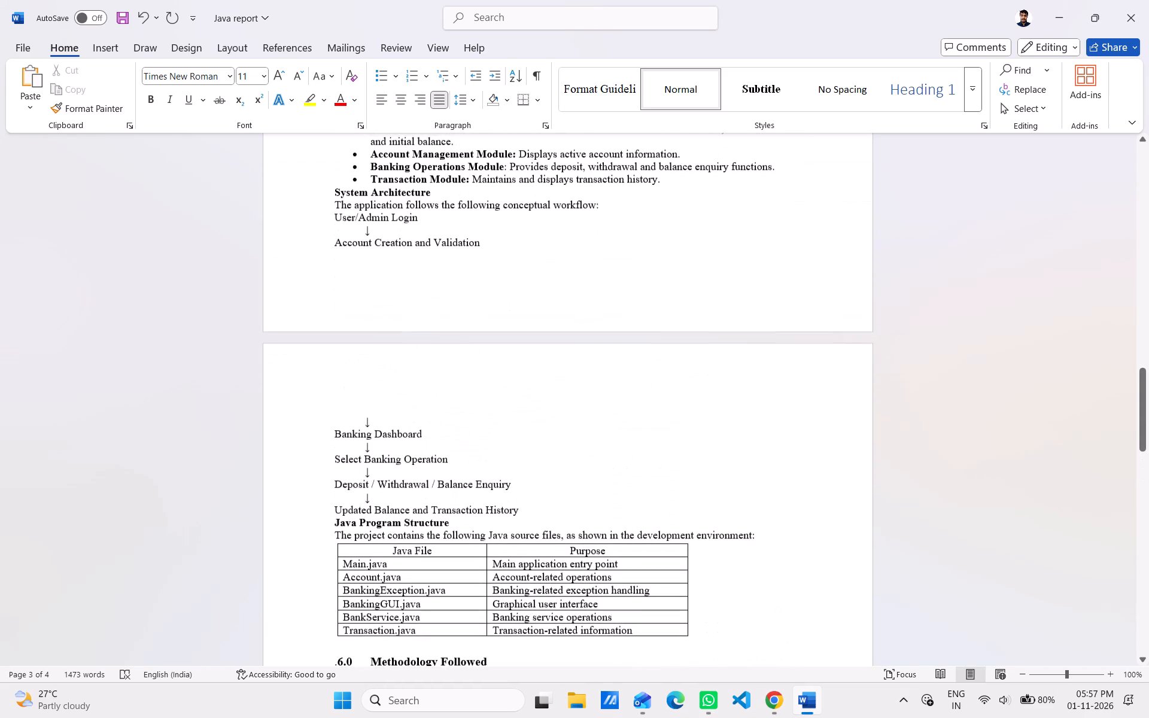
click(569, 701)
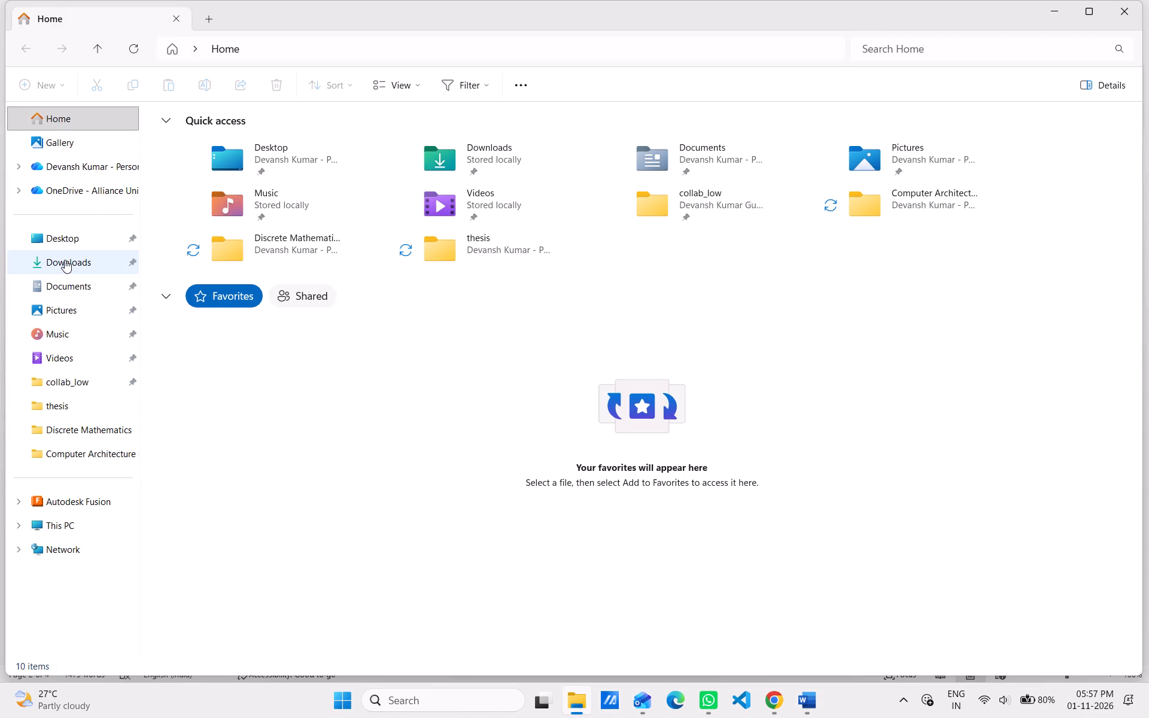
click(65, 260)
click(74, 305)
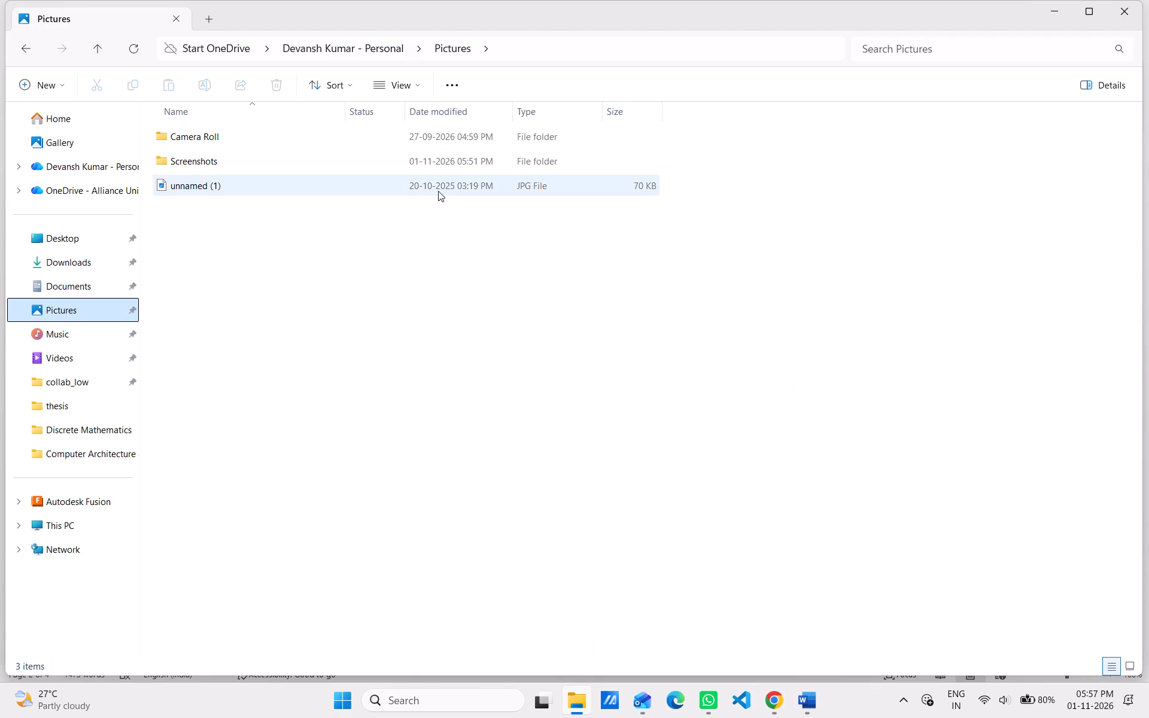
double_click(421, 160)
scroll(709, 583, down, 9)
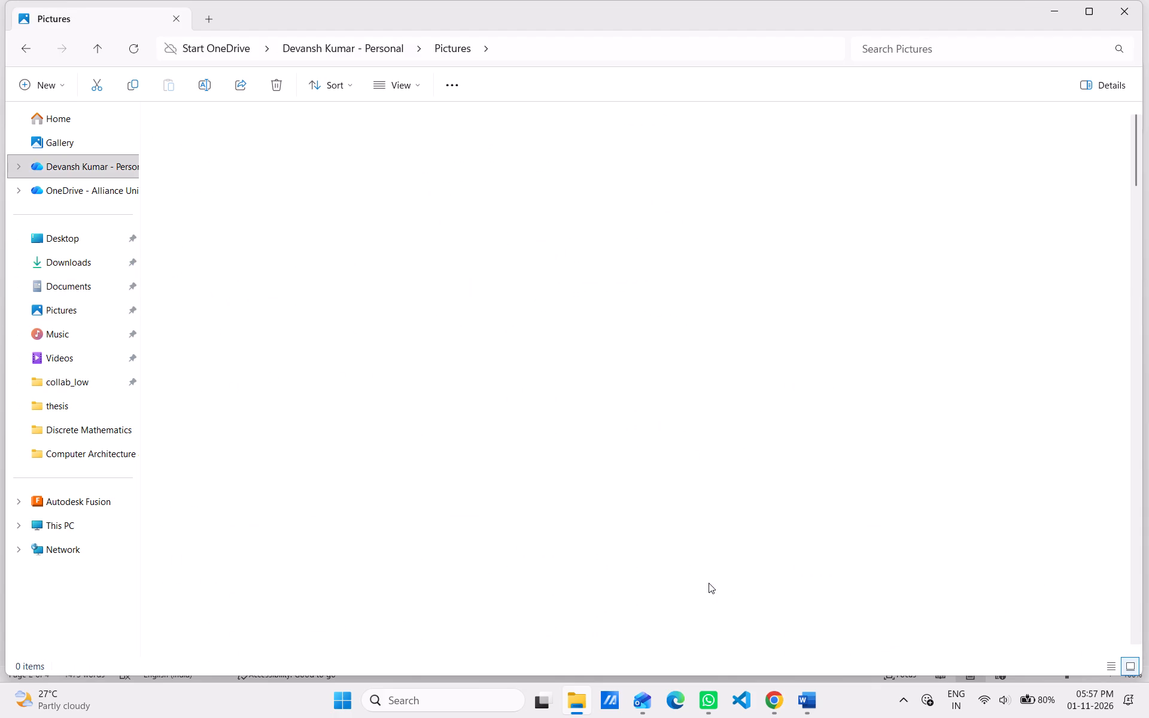
scroll(709, 583, down, 16)
scroll(709, 583, down, 7)
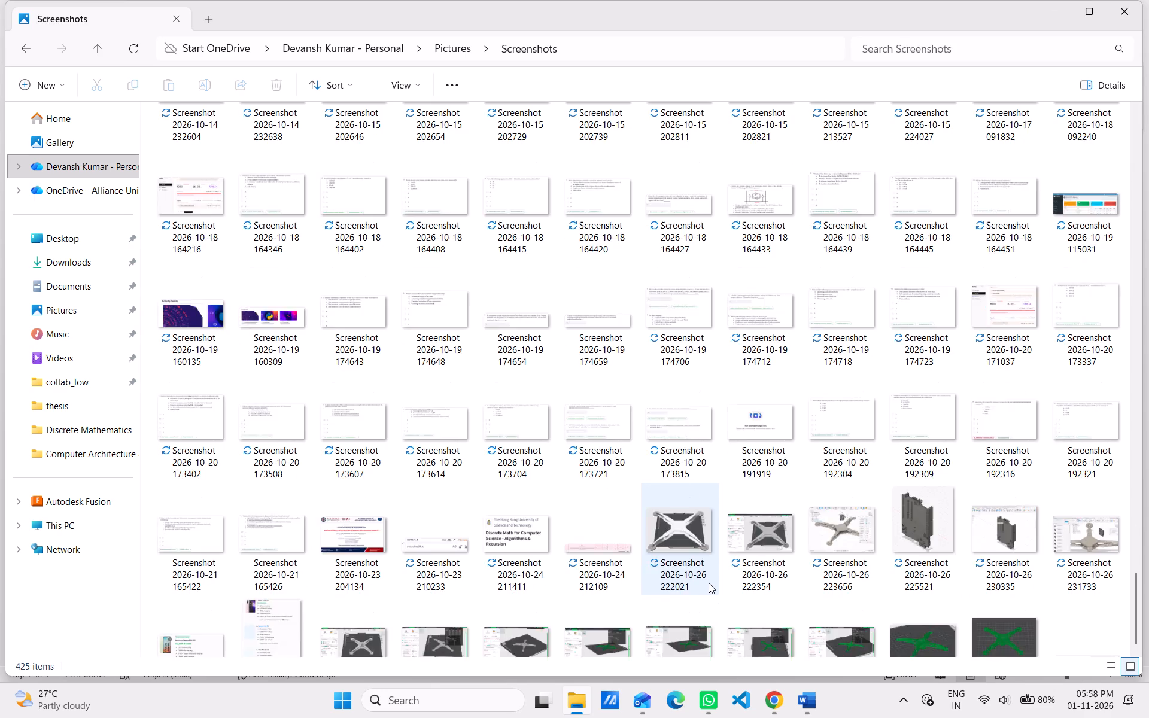
scroll(709, 583, down, 6)
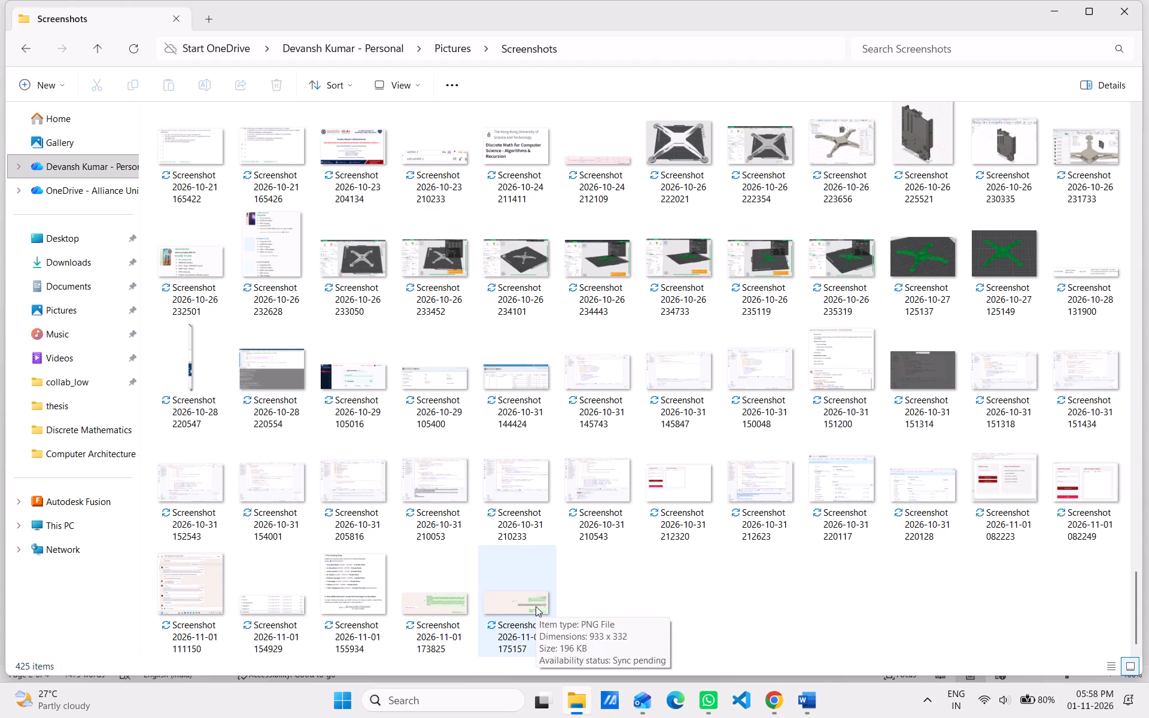
click(1086, 501)
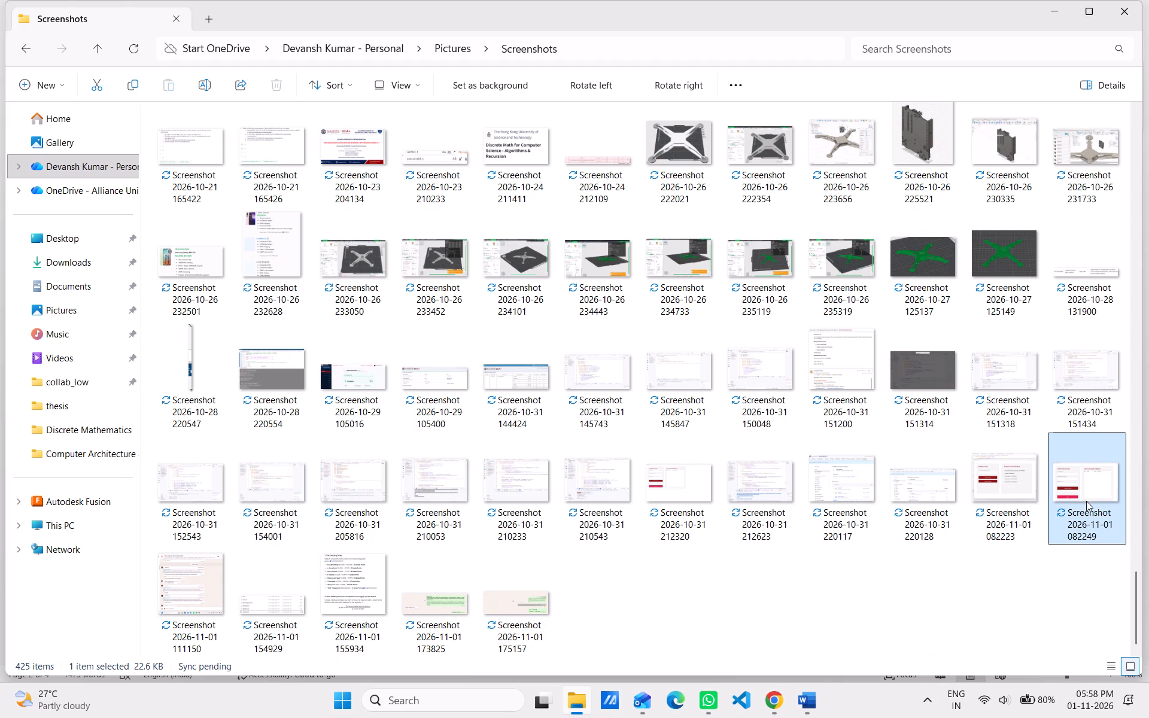
key(ctrl+c)
Back in the Word report, paste the copied screenshot on a new line after the Limitations paragraph, above the 8.0 heading.
click(794, 714)
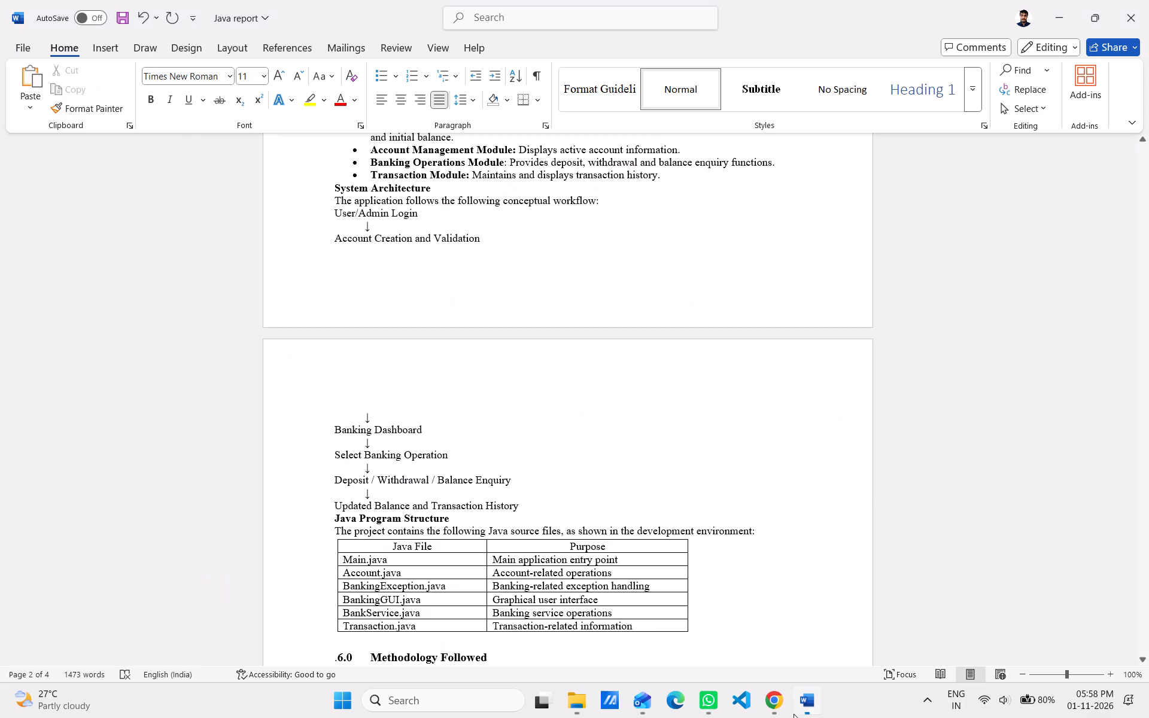
scroll(600, 550, down, 1)
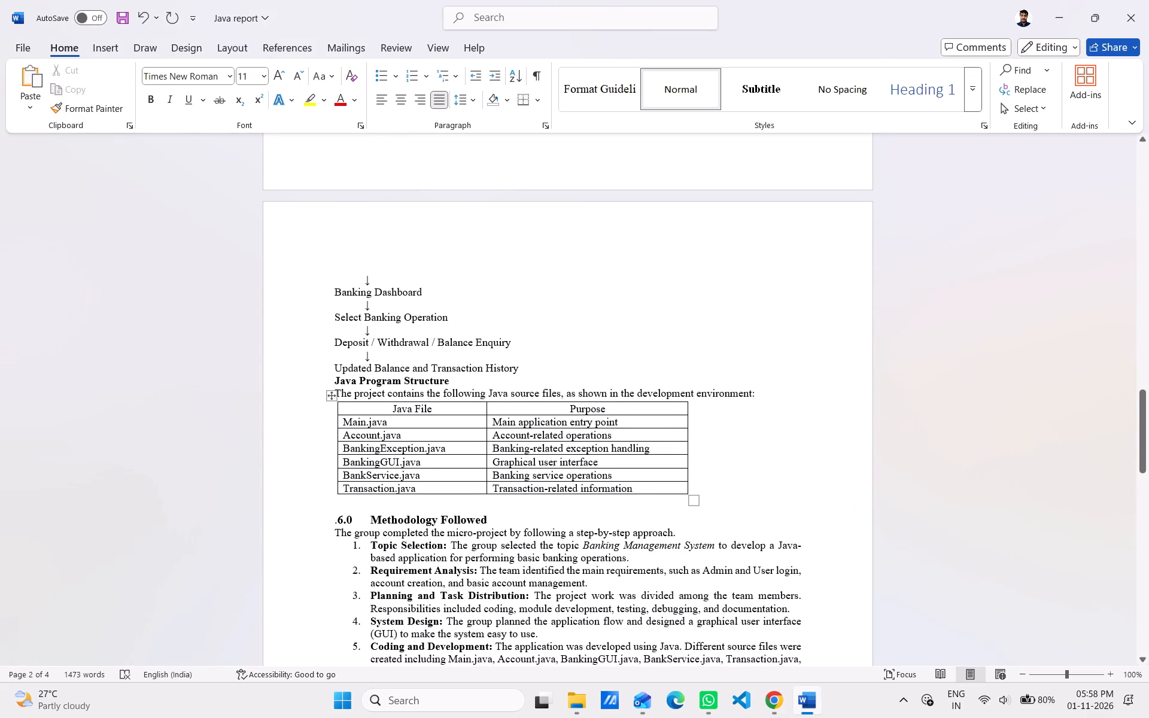
click(722, 496)
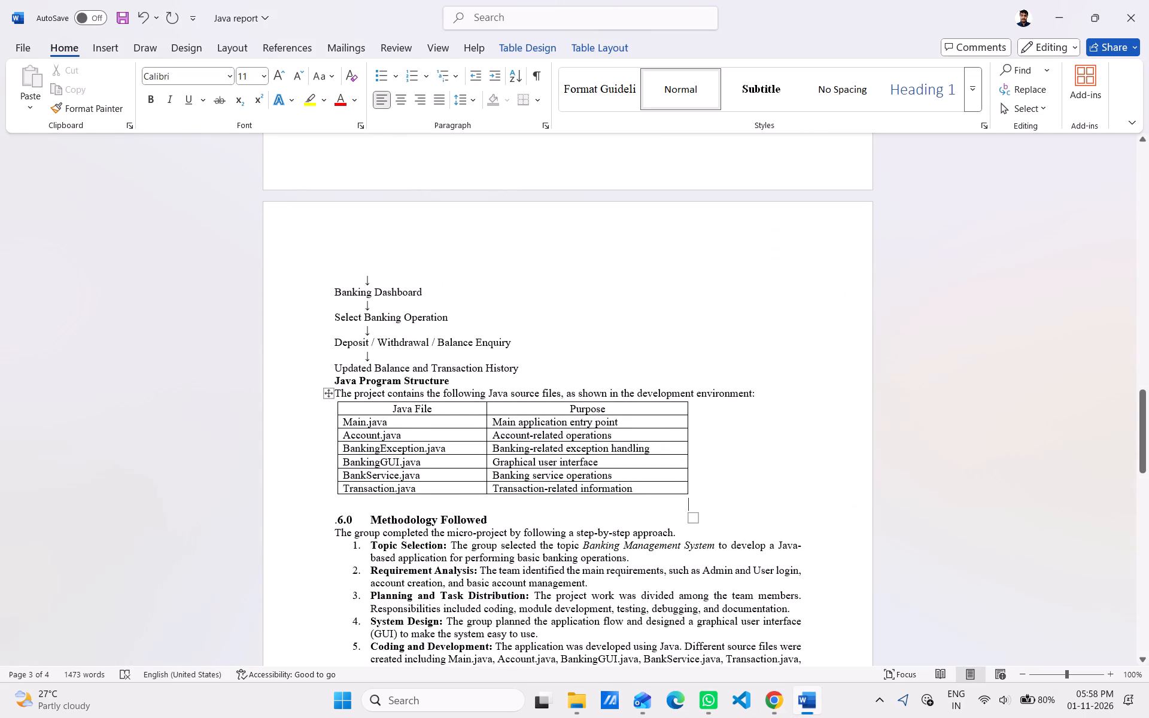
scroll(722, 496, down, 2)
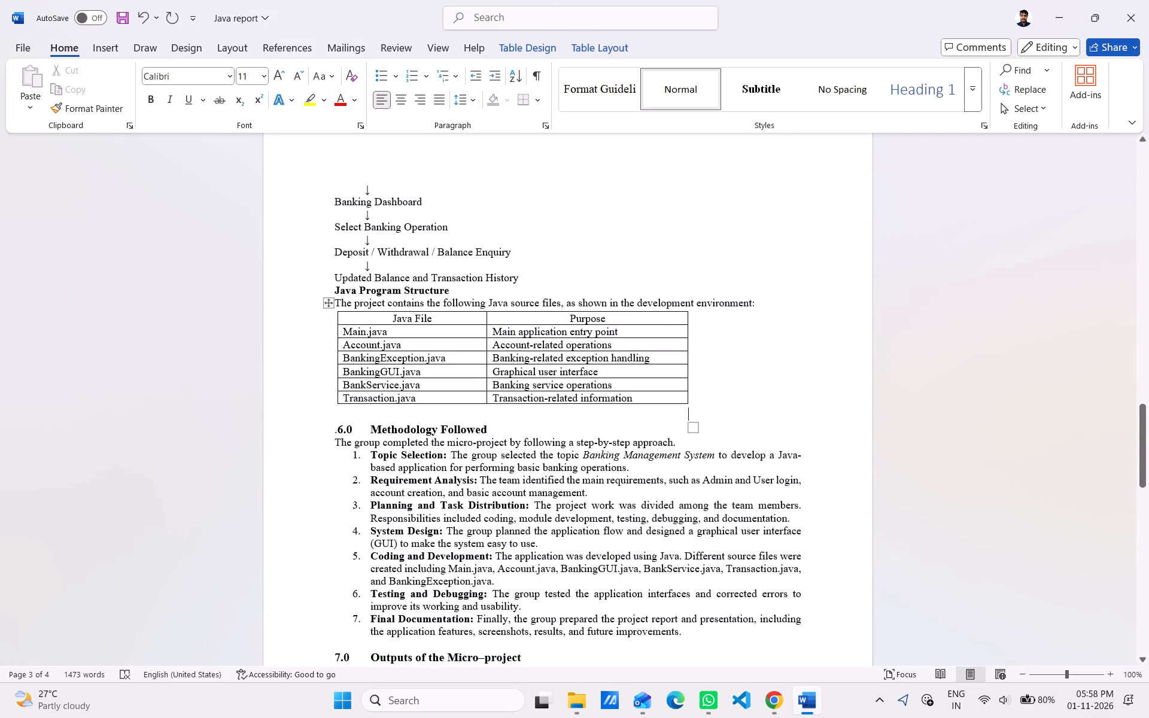
scroll(722, 496, down, 3)
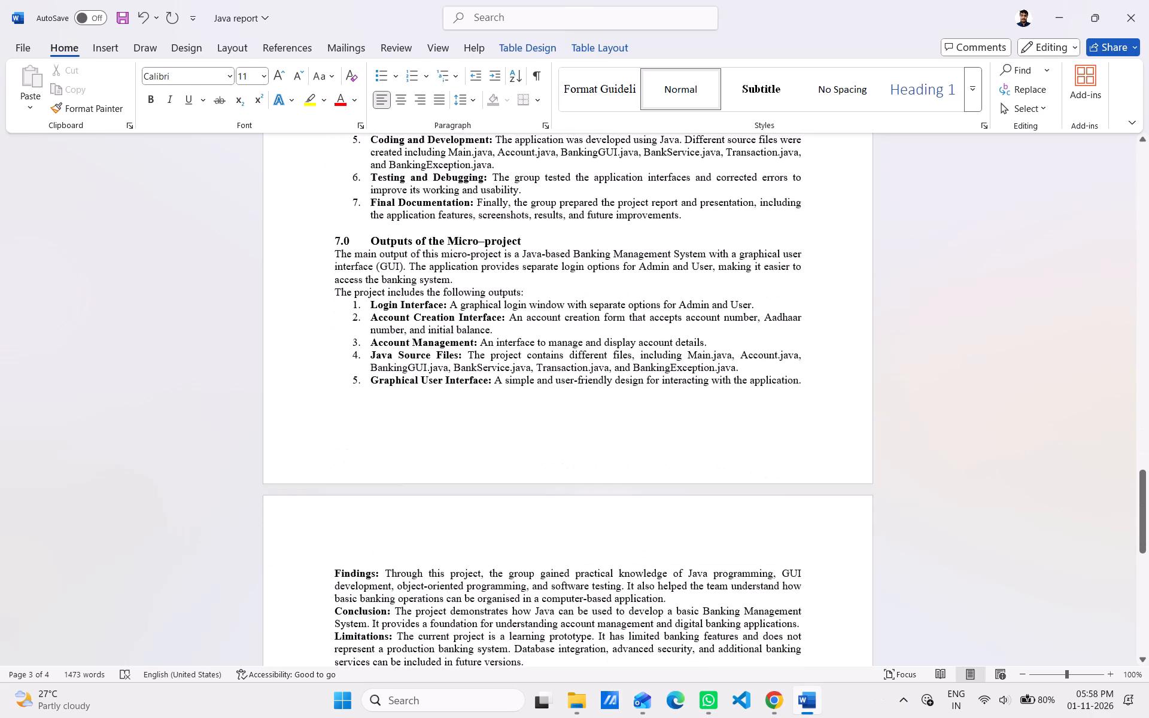
scroll(640, 610, down, 1)
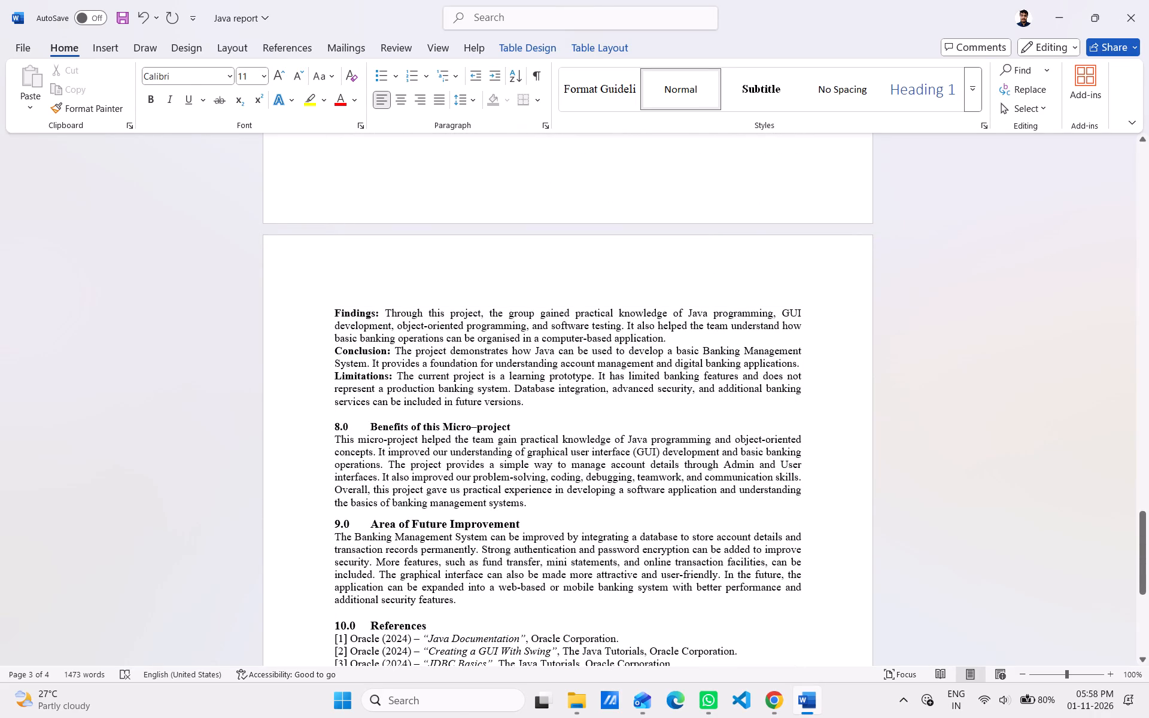
click(622, 403)
key(Return)
key(ctrl+v)
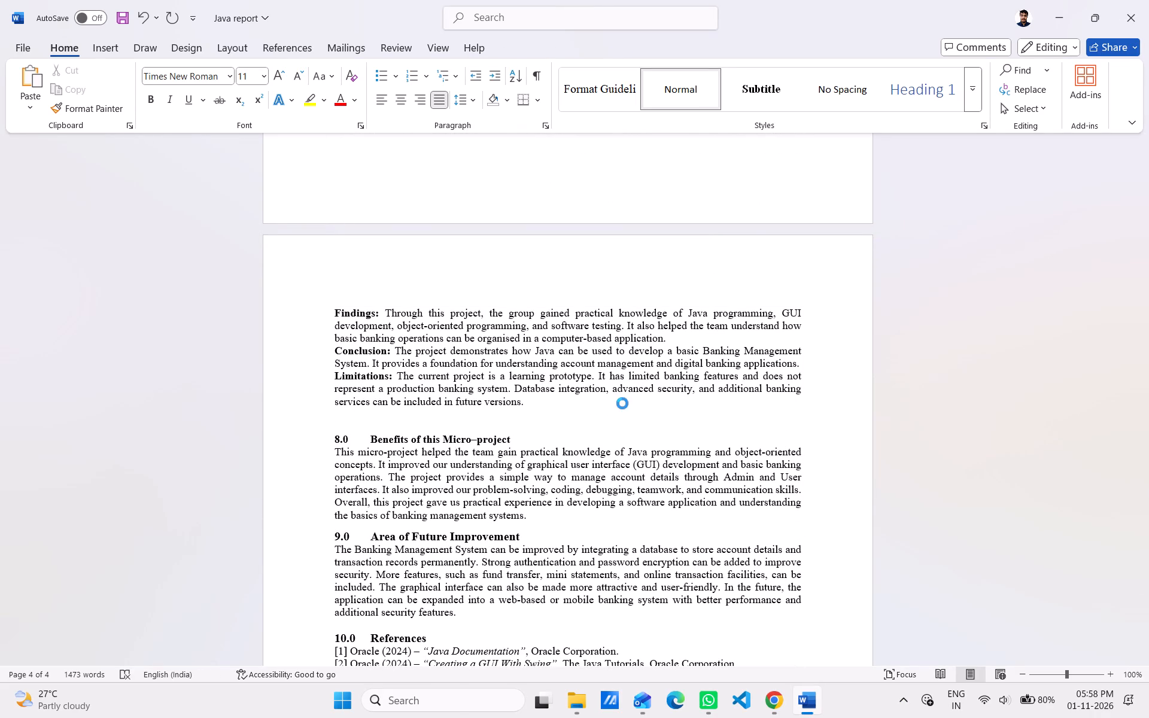
Resize the pasted banking system screenshot to about 8.3 cm high and 8.76 cm wide.
scroll(622, 437, down, 16)
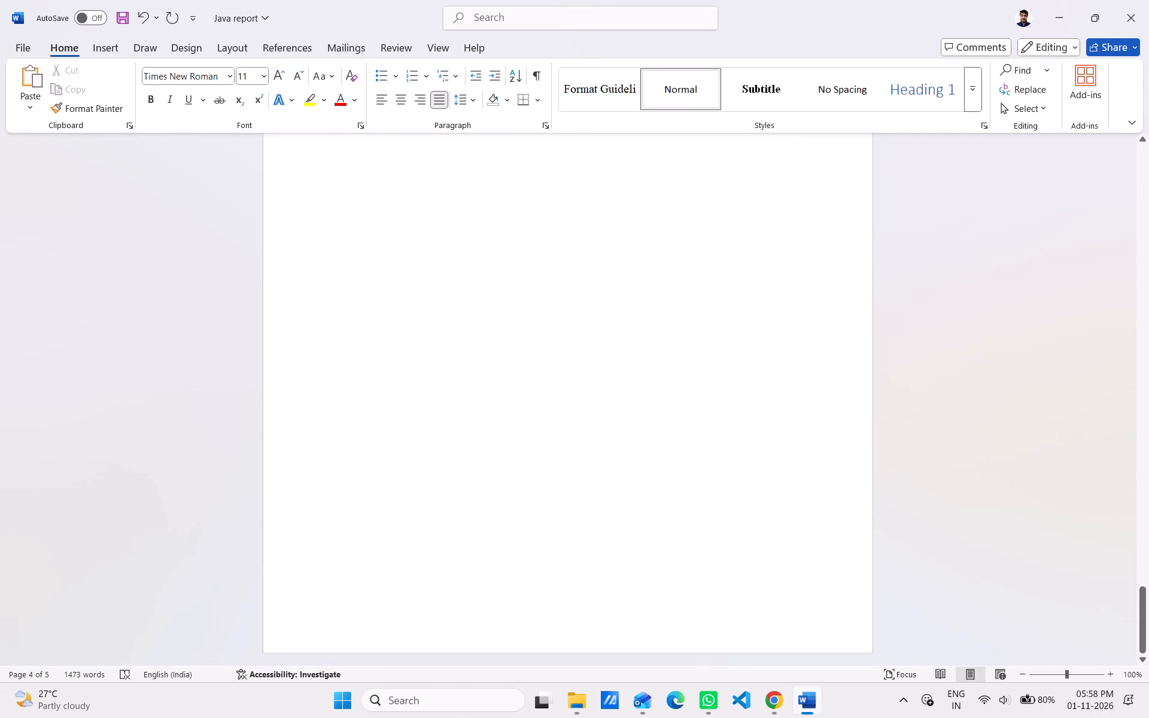
scroll(622, 437, up, 7)
click(622, 437)
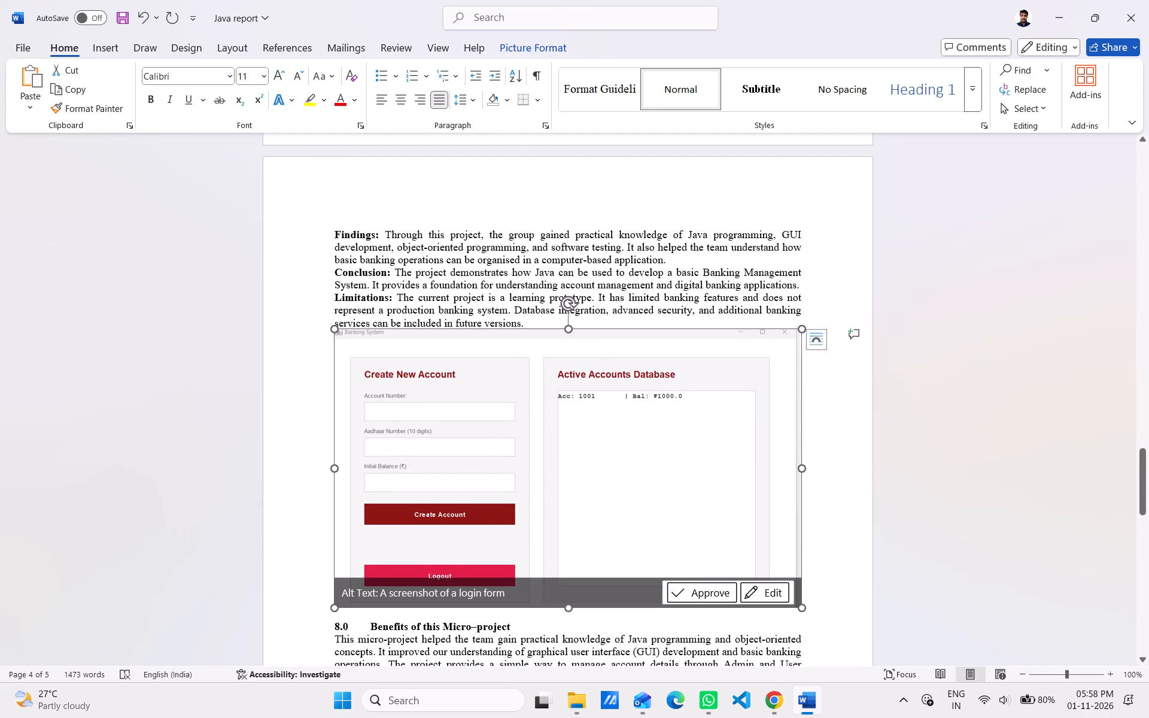
click(622, 437)
scroll(622, 437, up, 3)
scroll(622, 437, down, 3)
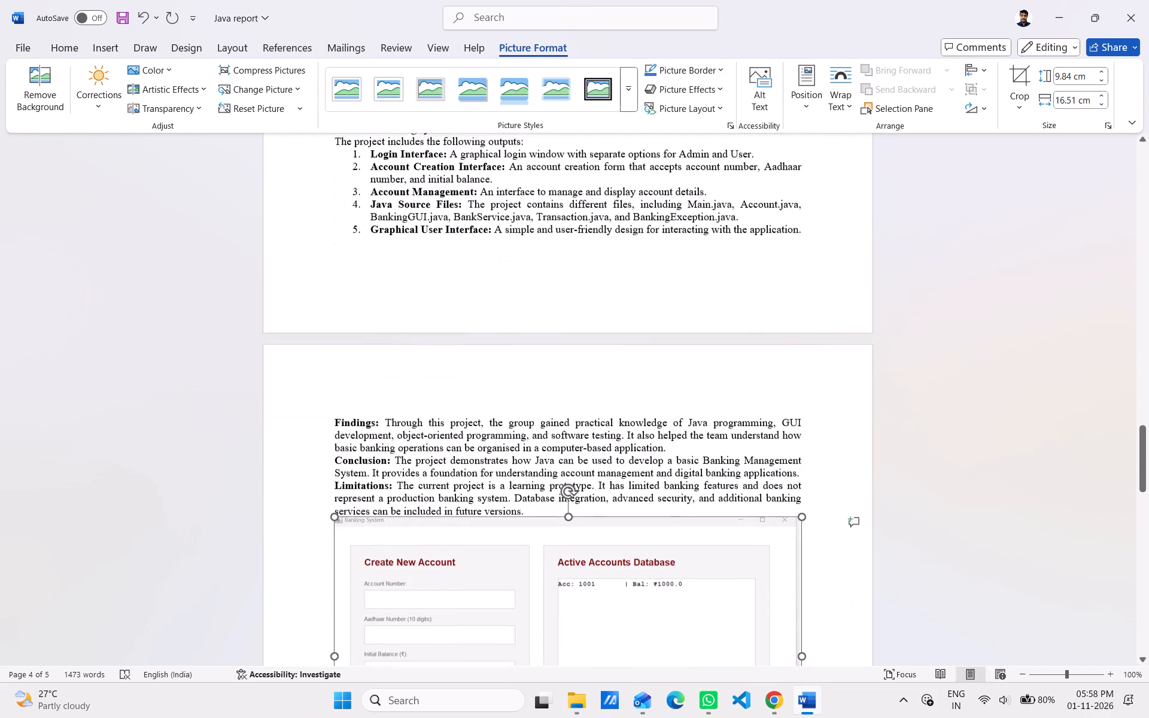
scroll(614, 469, down, 1)
drag(567, 562, 566, 553)
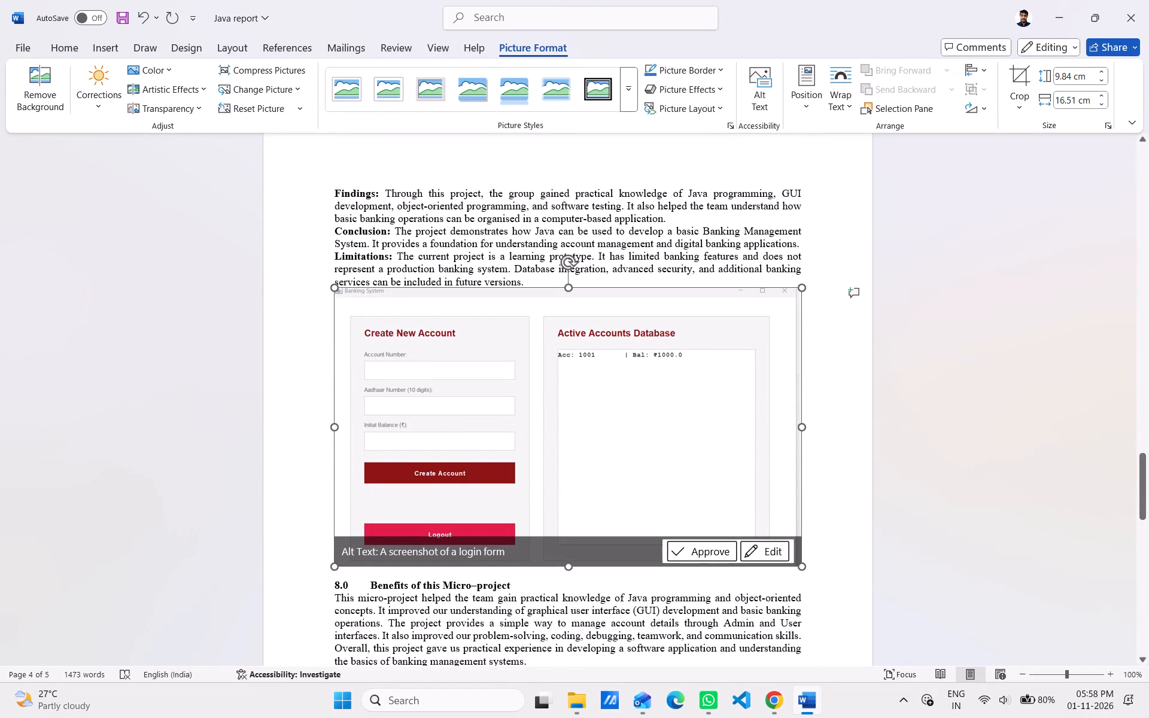
drag(566, 553, 561, 522)
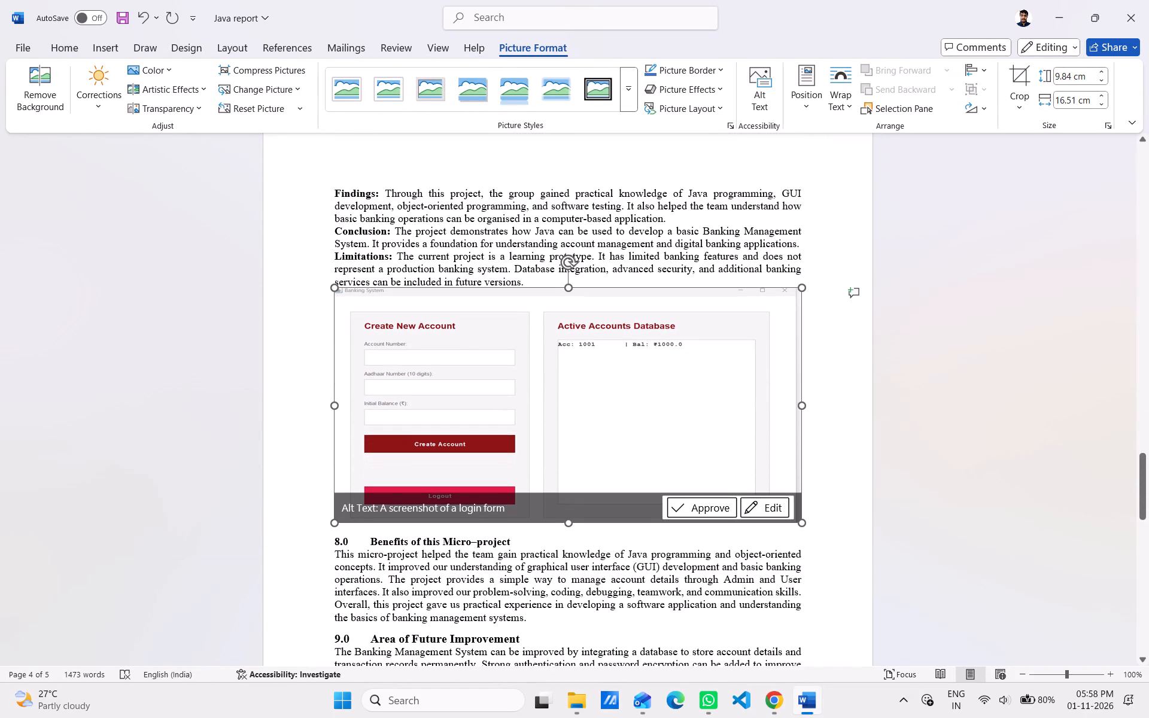
drag(561, 522, 561, 523)
drag(802, 406, 646, 400)
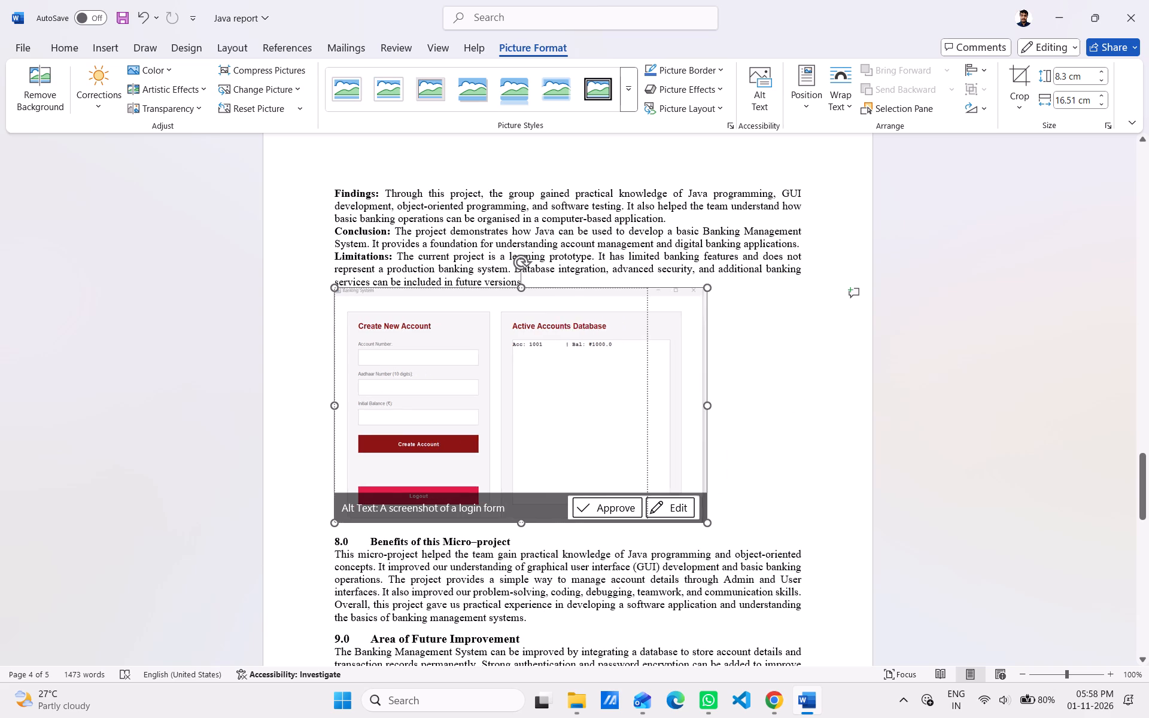
drag(646, 400, 582, 402)
scroll(582, 402, down, 2)
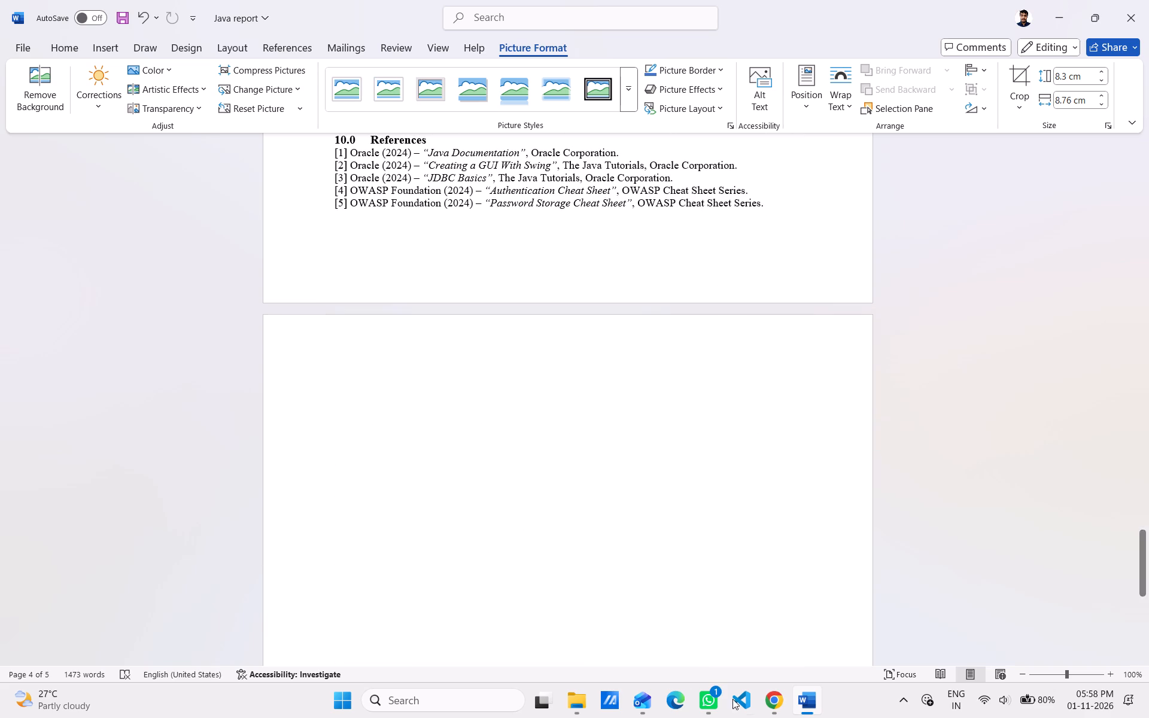
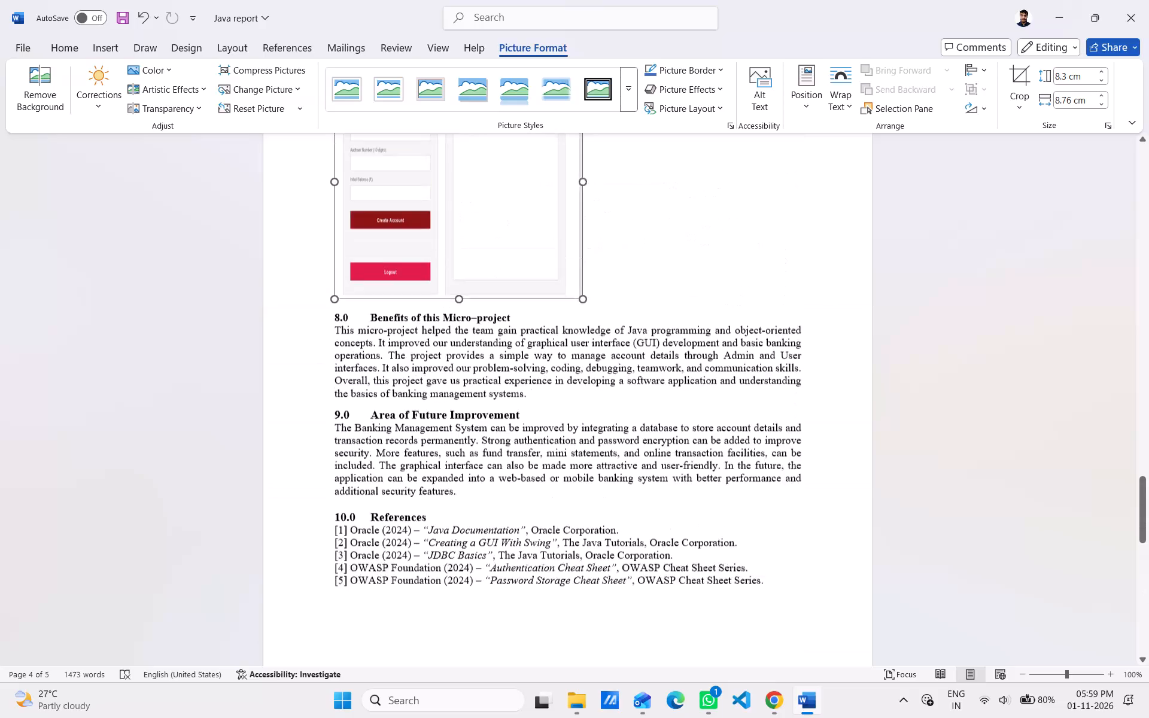
Widen the banking system screenshot above the 8.0 heading to about 9.72 cm.
scroll(669, 436, down, 1)
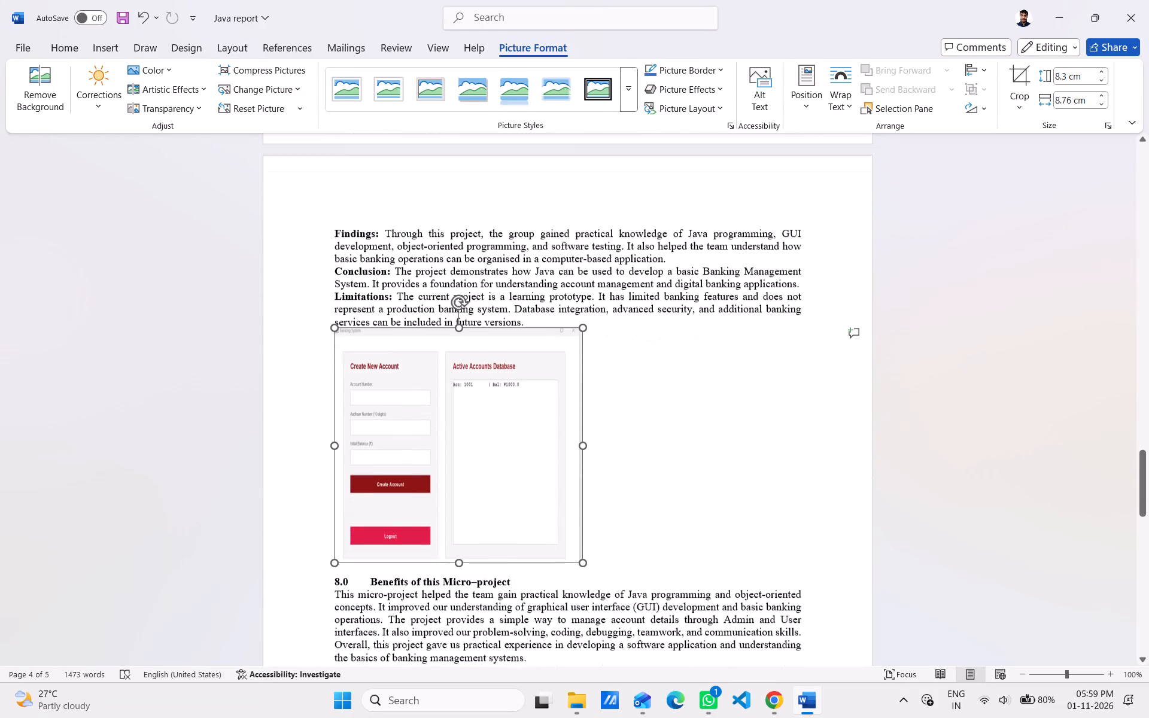
drag(585, 434, 609, 433)
ctrl+scroll(479, 428, up, 3)
ctrl+scroll(479, 428, down, 3)
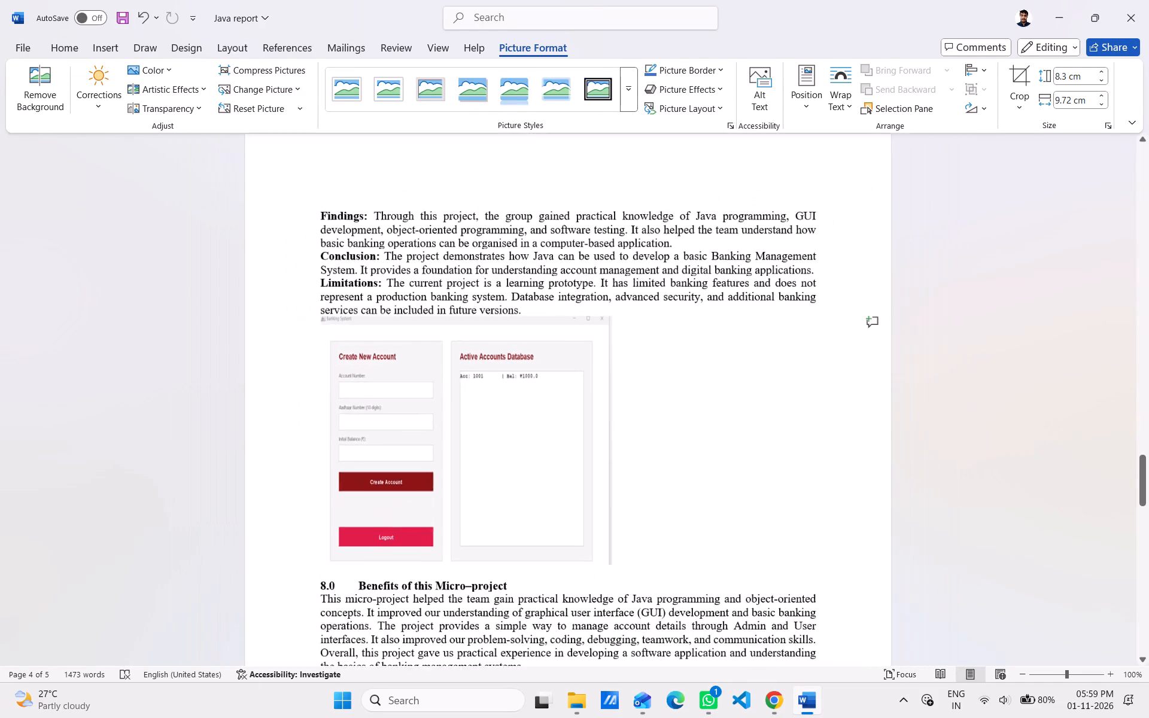
click(572, 693)
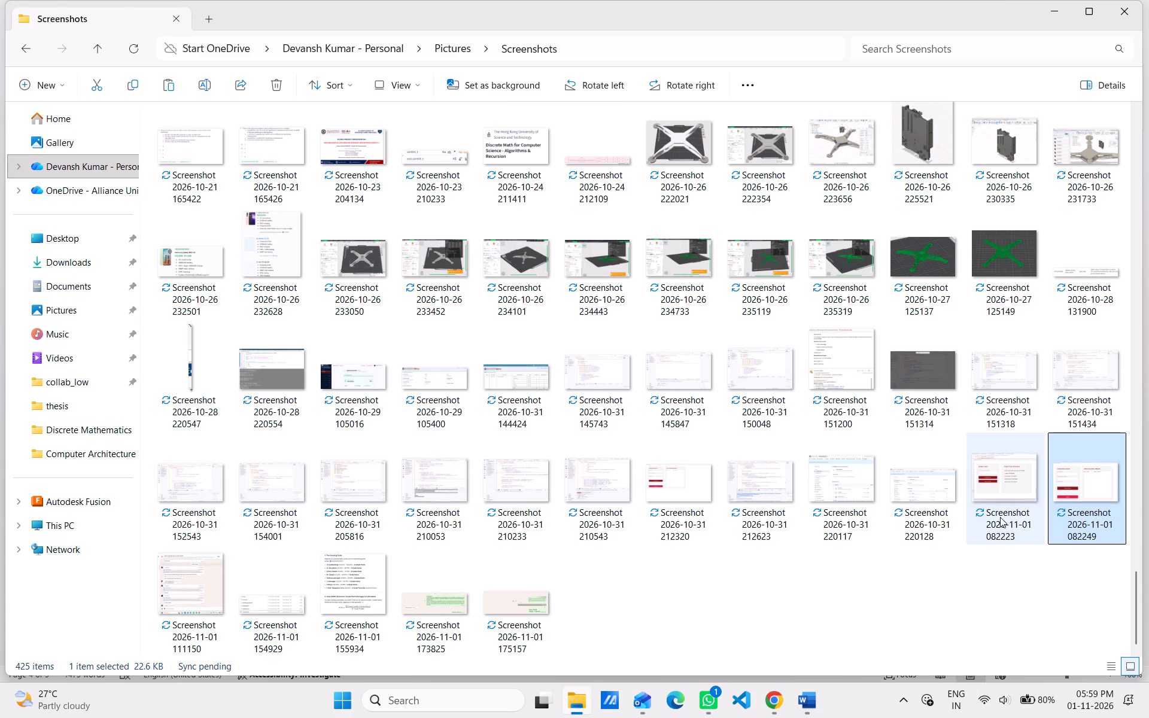
click(1000, 517)
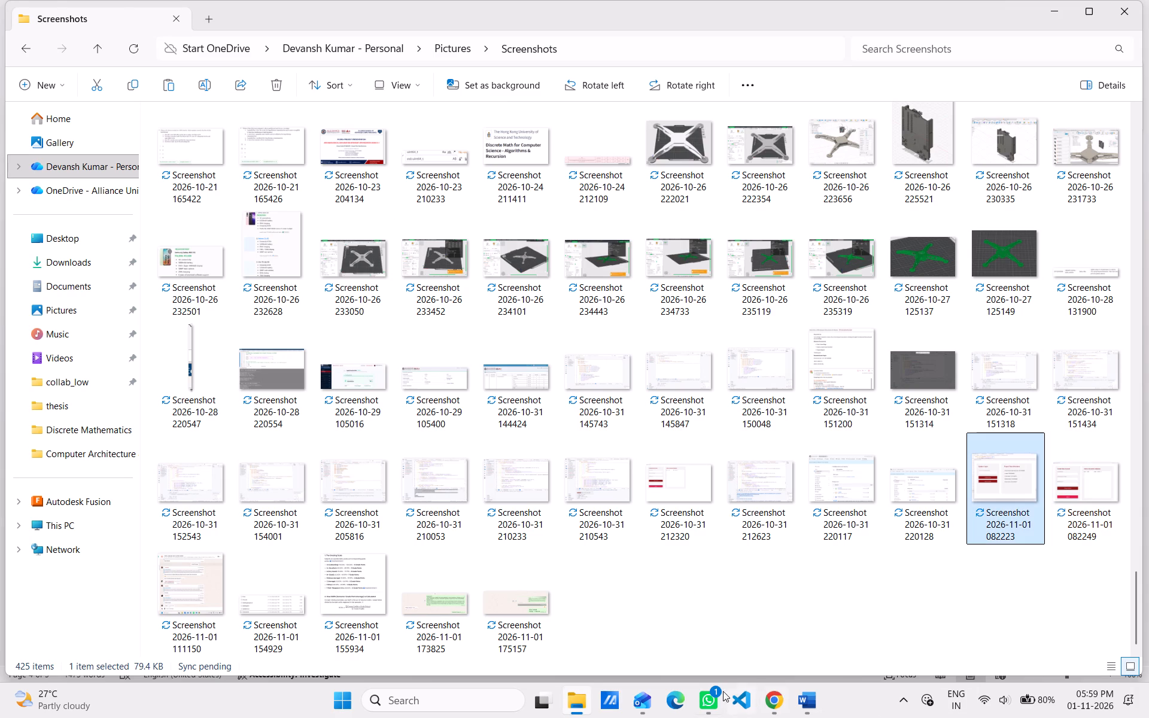
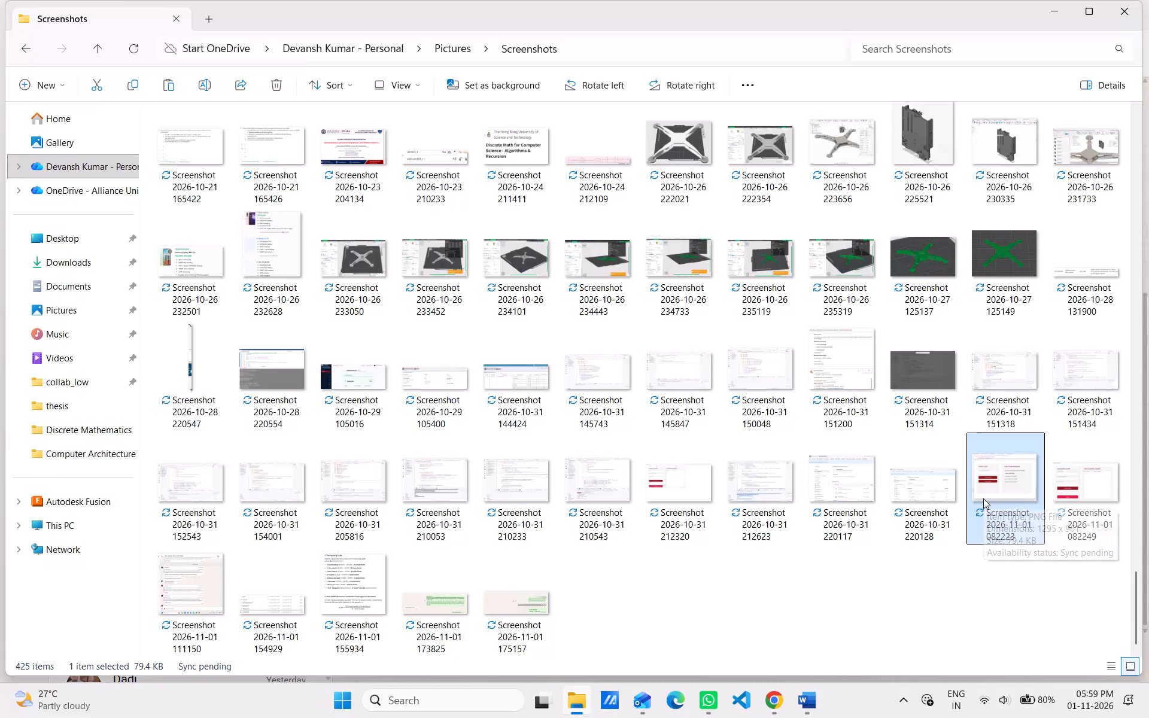
click(796, 717)
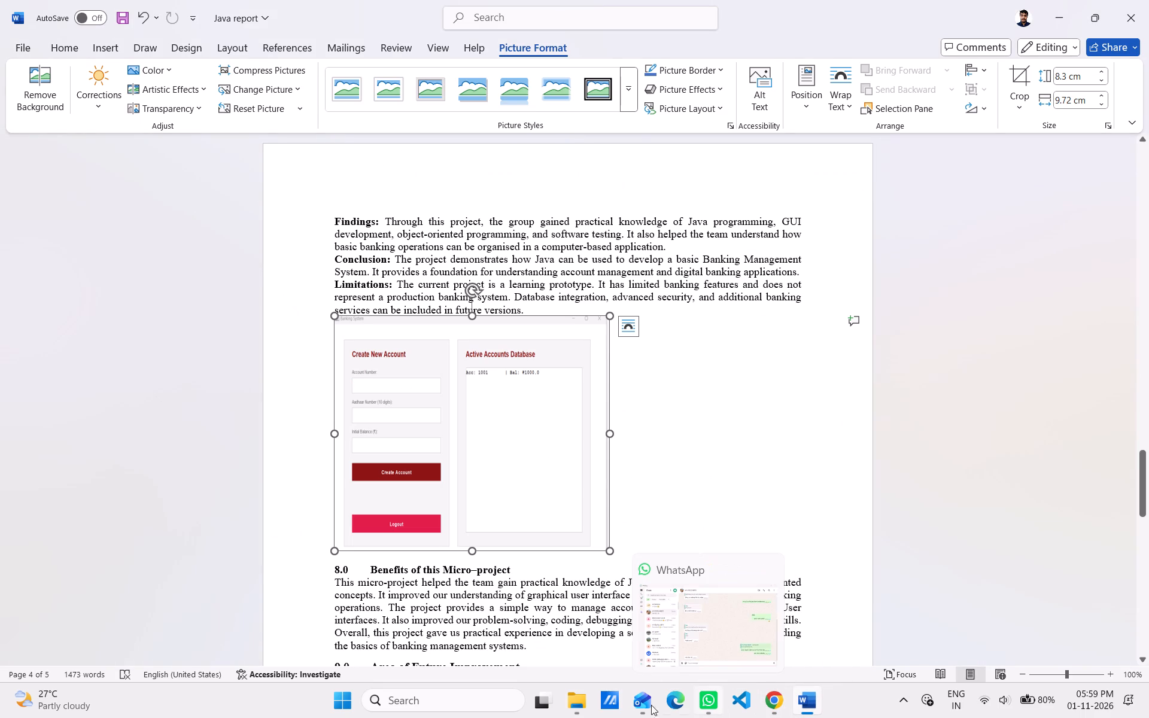
click(579, 710)
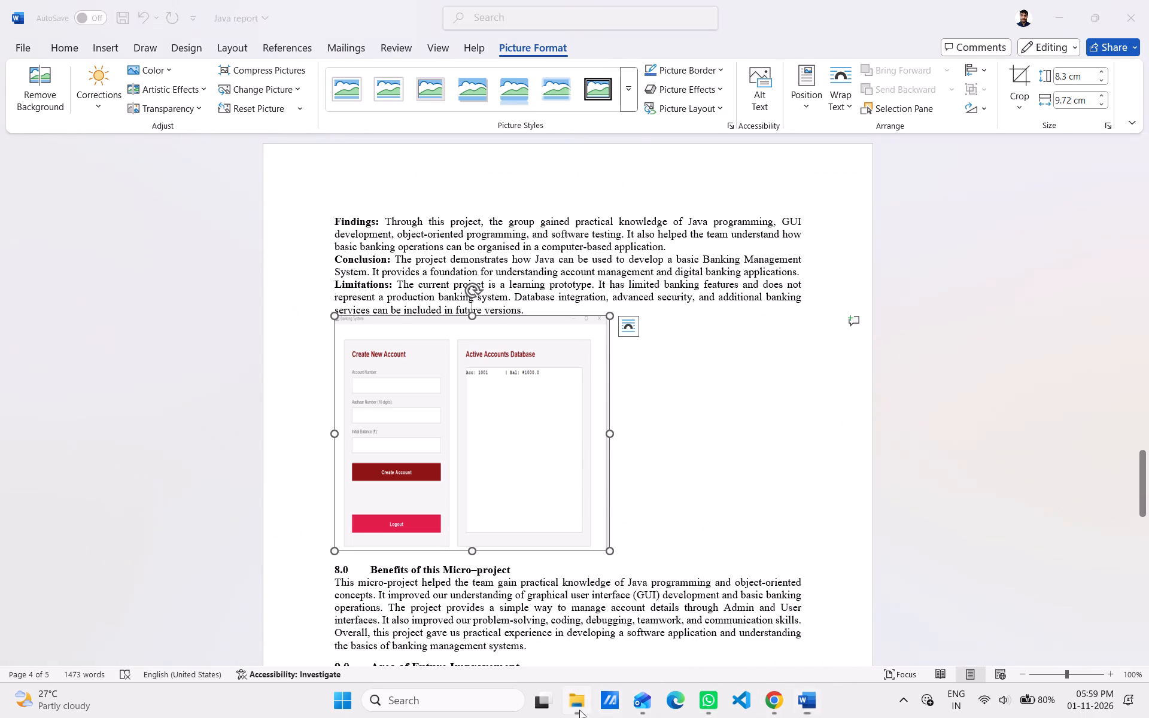
key(ctrl+c)
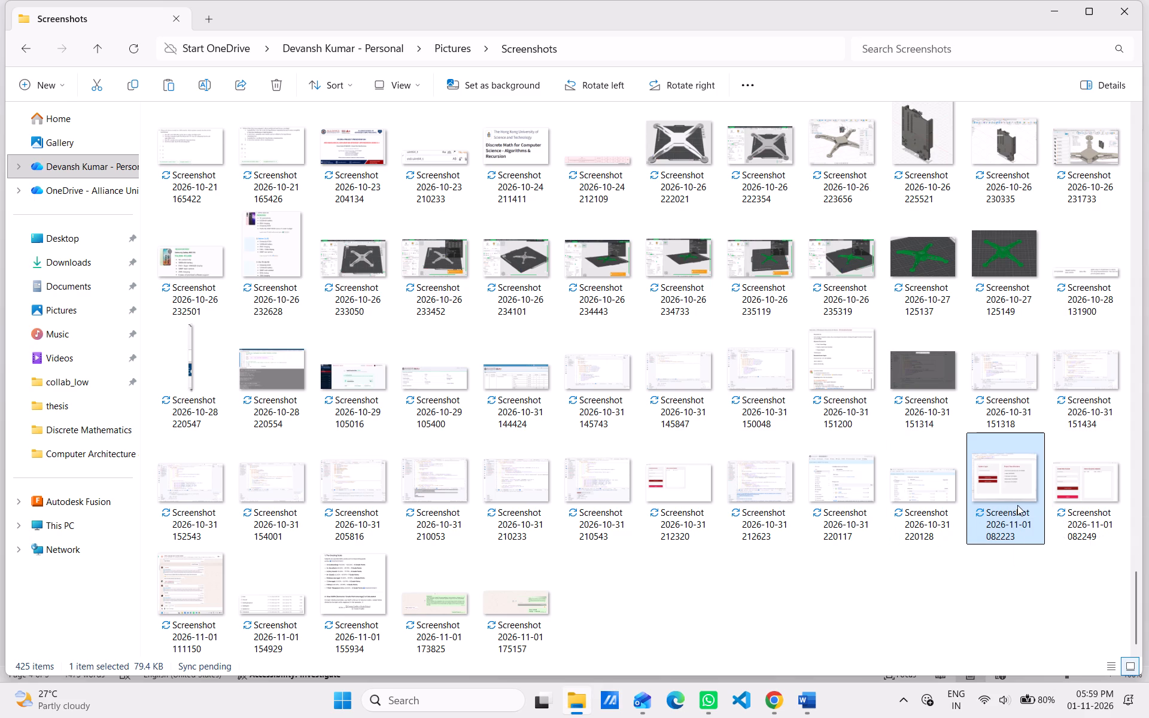
click(770, 707)
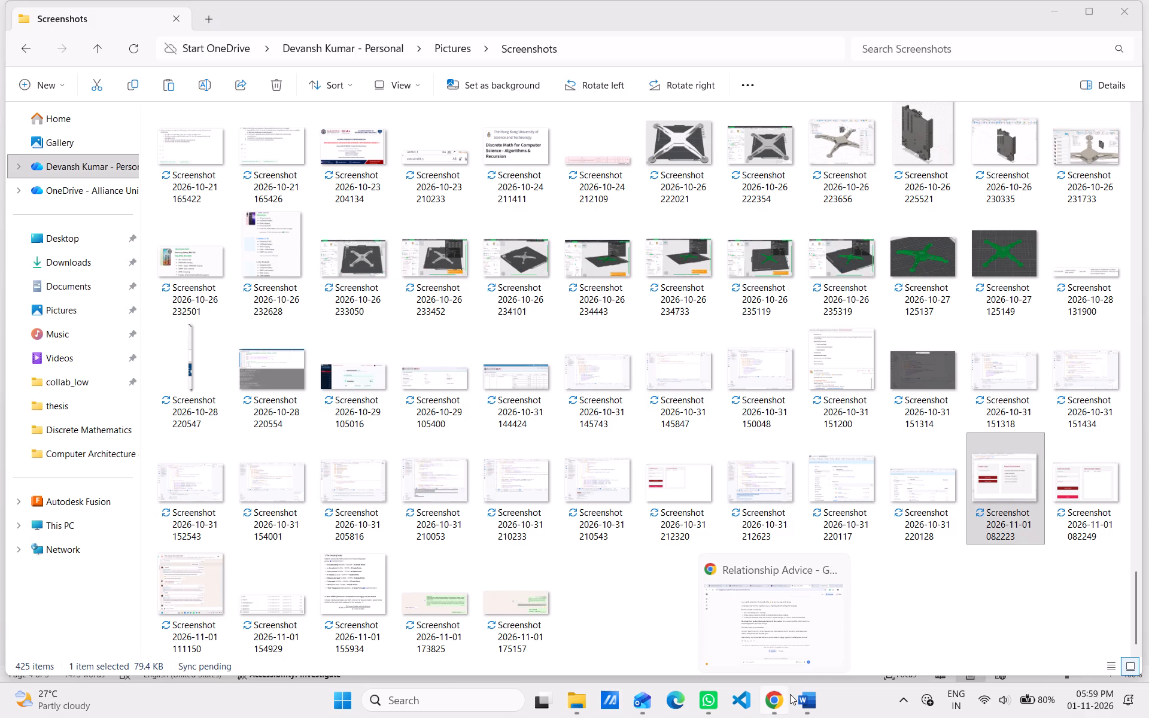
Back in the Word report, paste the copied System Login screenshot directly after the Create New Account screenshot, above the 8.0 heading.
click(801, 694)
click(660, 460)
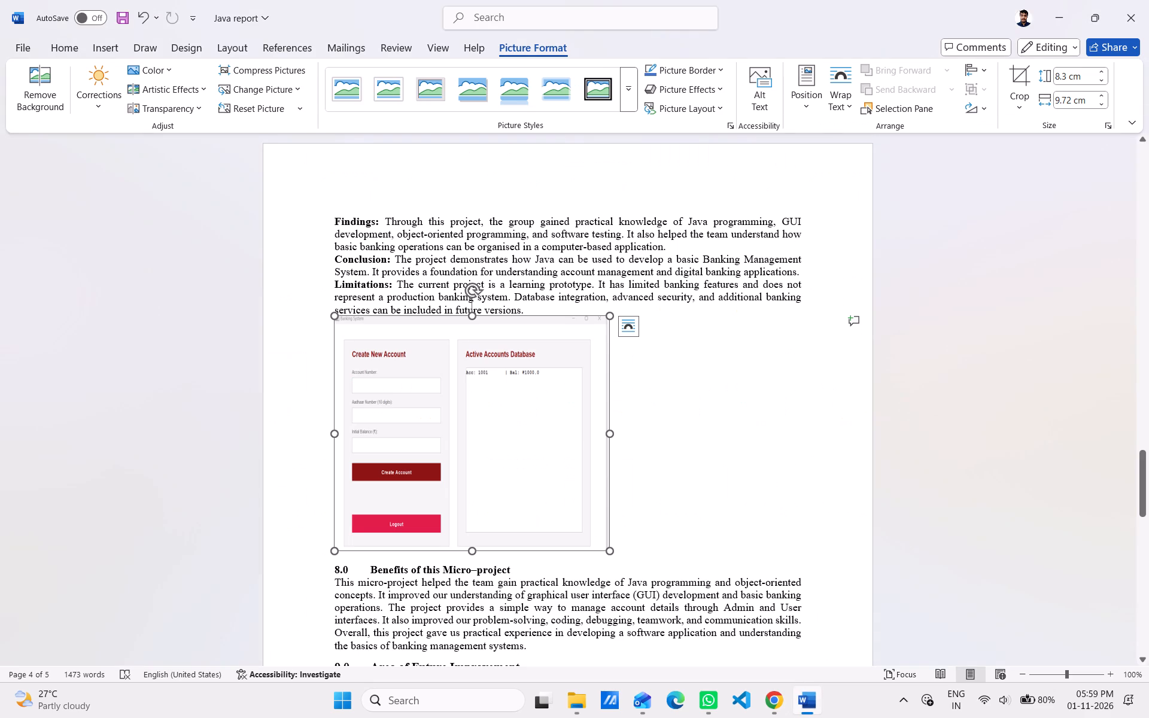
key(ctrl+v)
Shrink the pasted System Login screenshot to about half the text width, roughly as tall as the Create New Account screenshot.
click(680, 474)
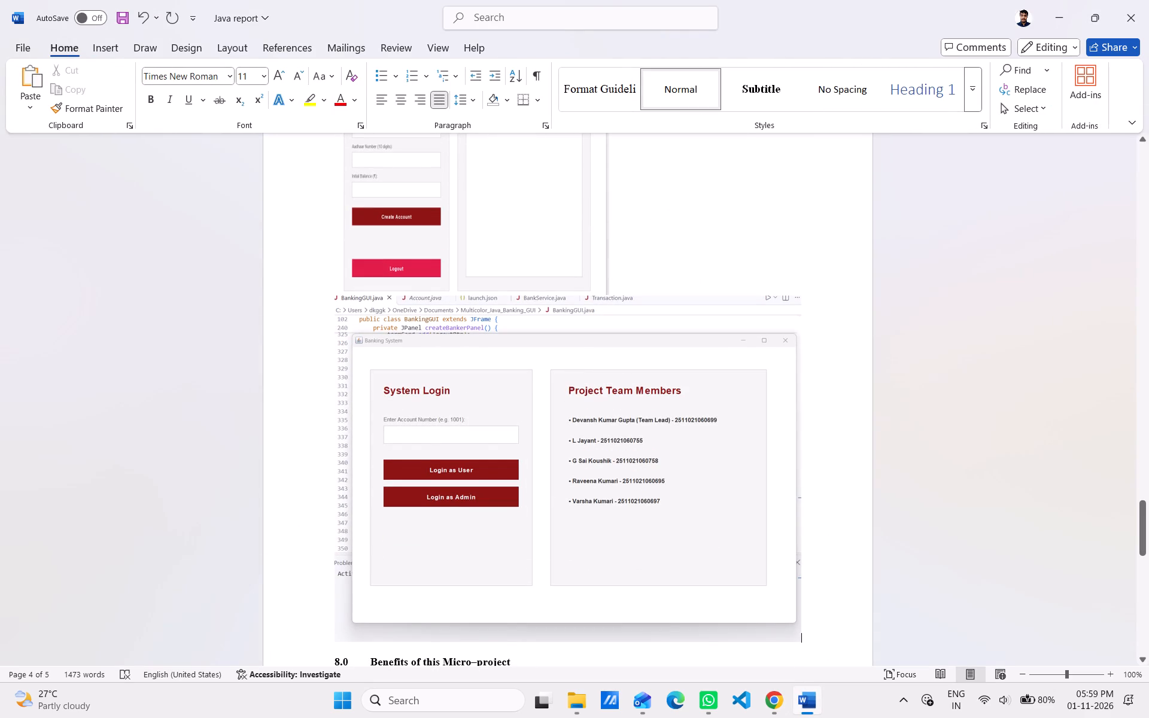
scroll(744, 551, down, 1)
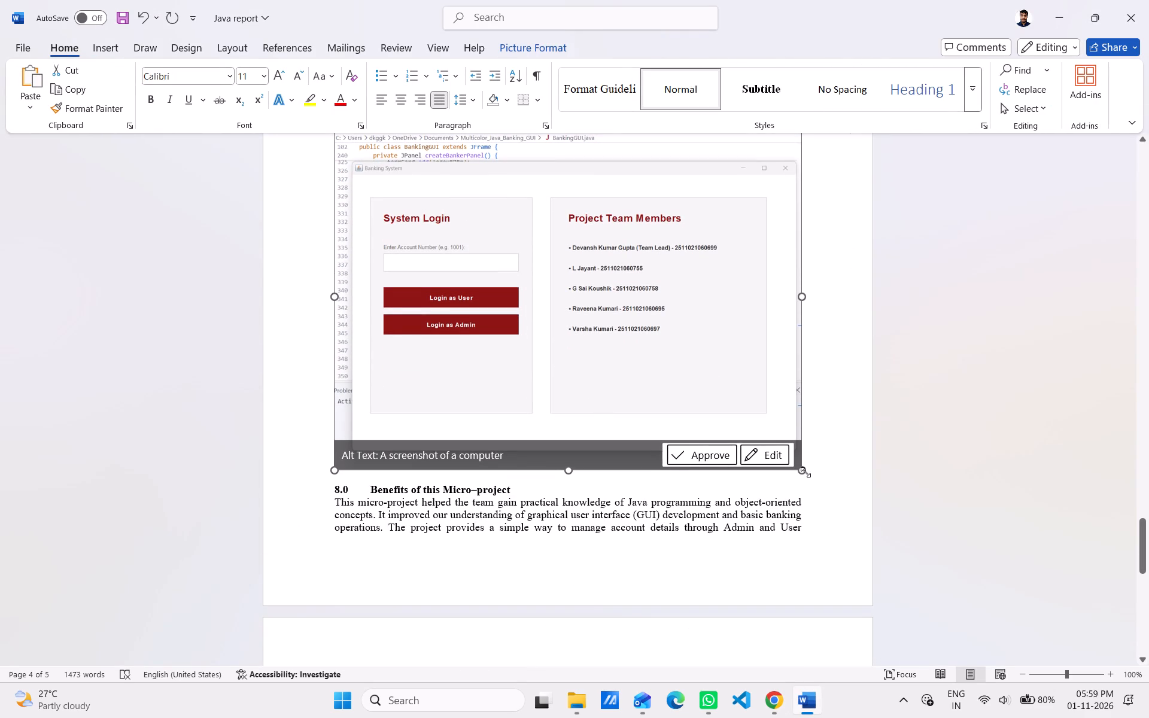
drag(805, 472, 648, 295)
scroll(648, 321, up, 1)
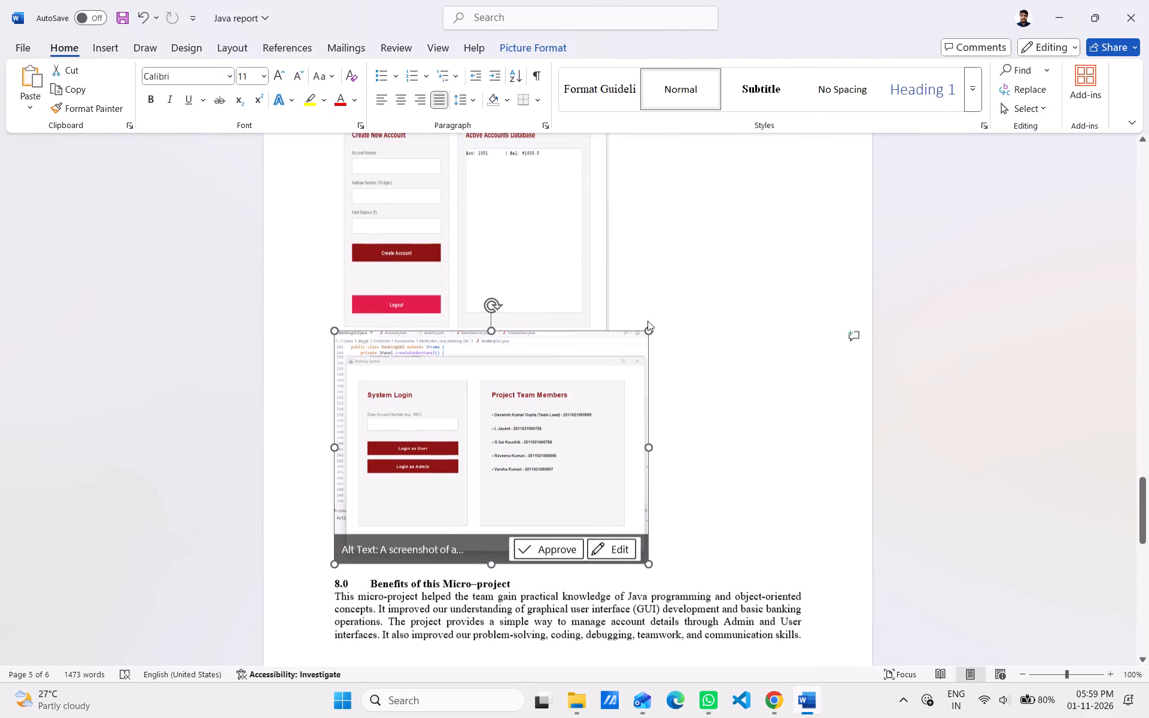
drag(648, 455, 569, 457)
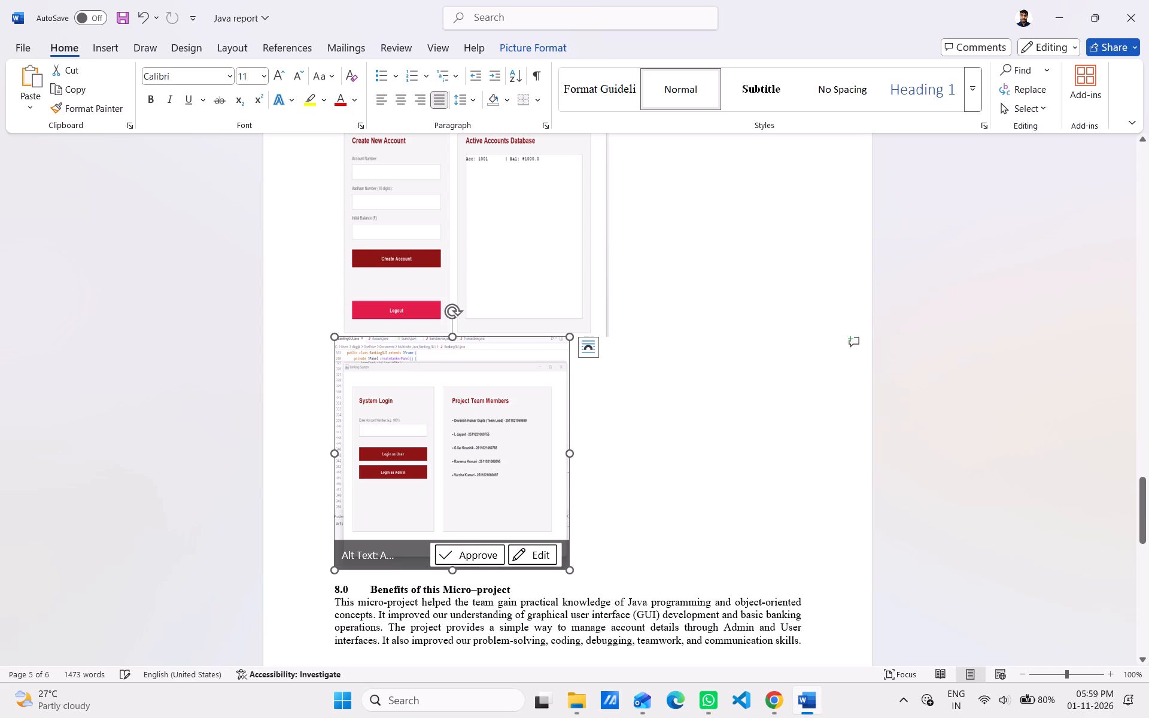
Resize the Create New Account screenshot to fit beside the System Login screenshot on one line, matching its height.
scroll(492, 288, up, 1)
click(449, 463)
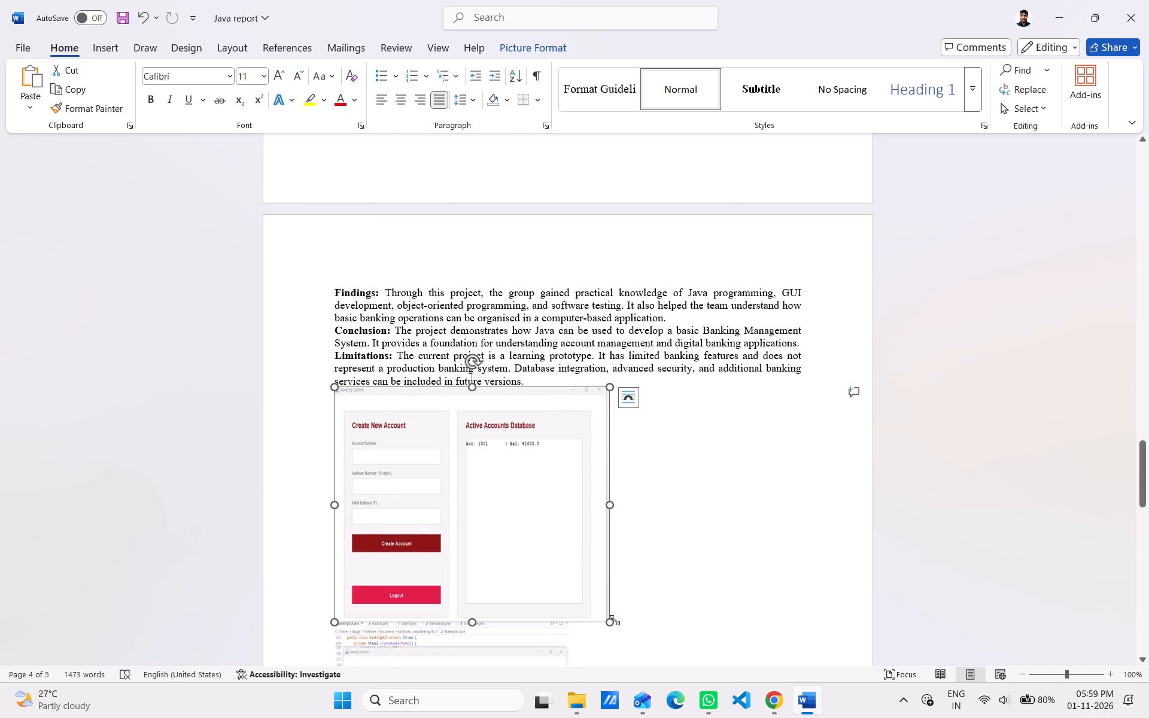
drag(609, 620, 569, 546)
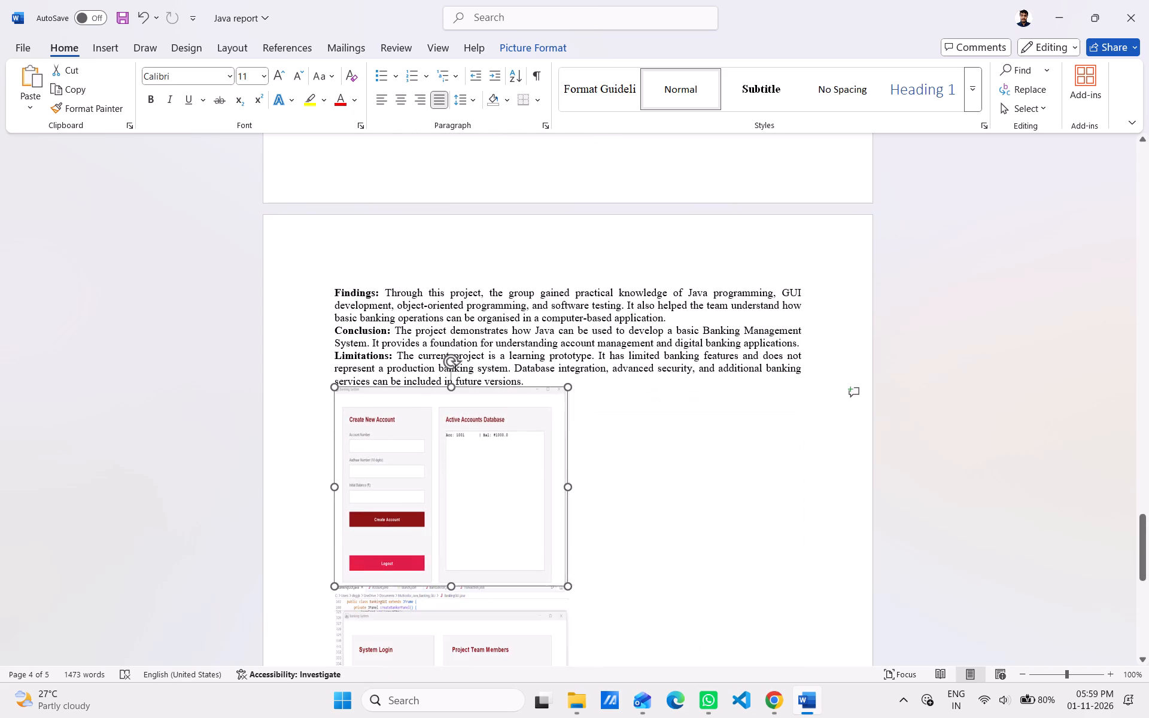
drag(569, 546, 558, 543)
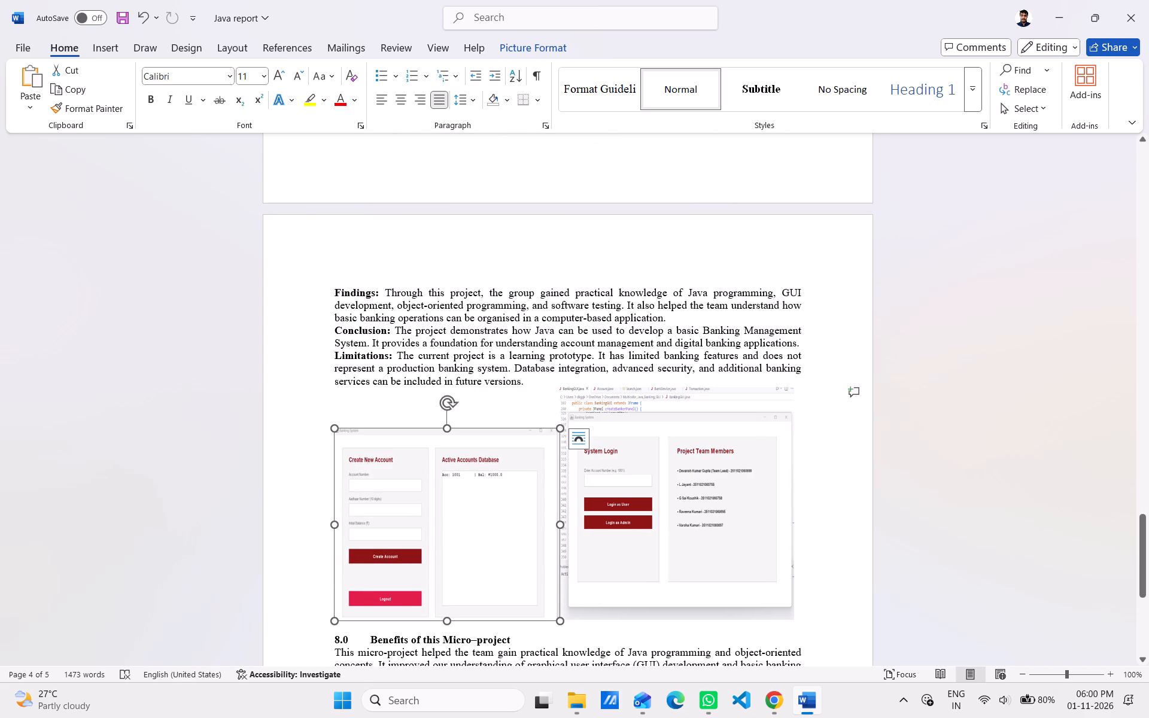
drag(446, 426, 438, 391)
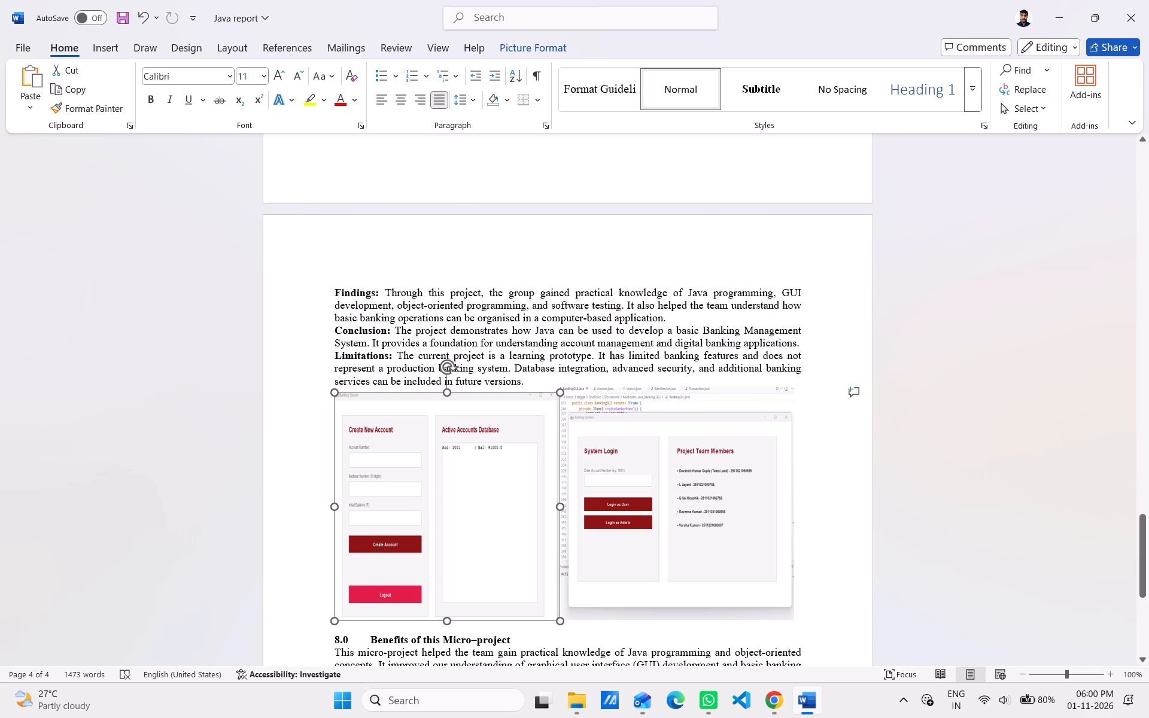
drag(438, 391, 436, 390)
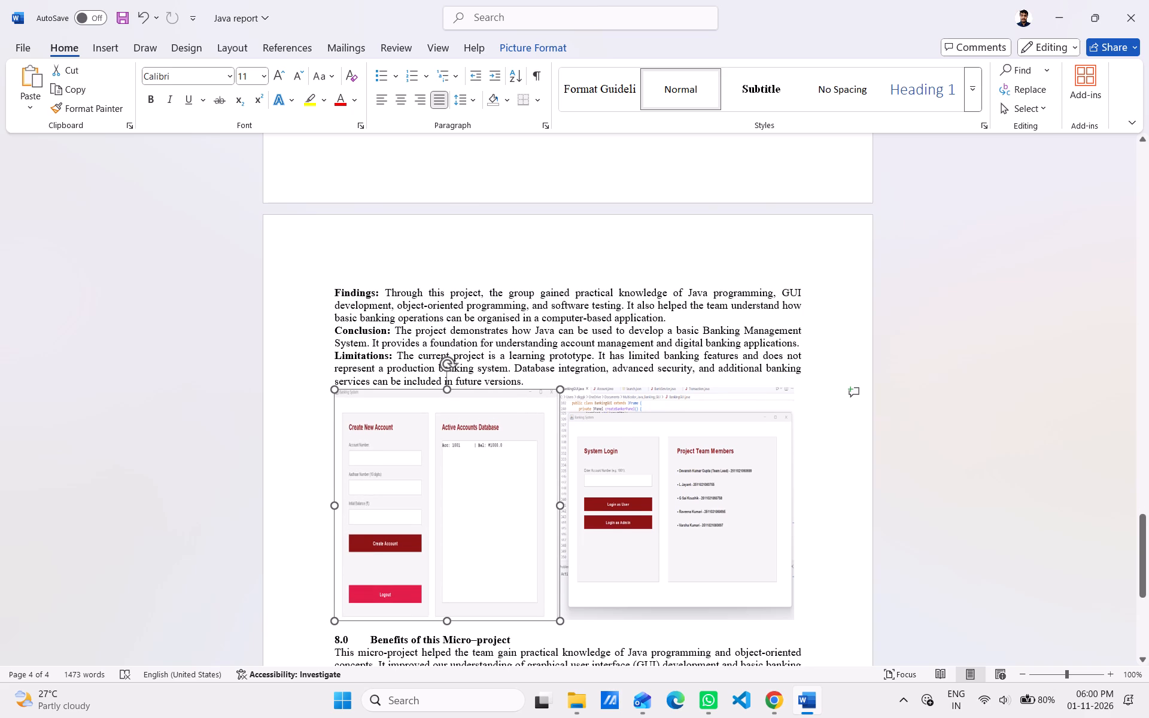
drag(436, 390, 437, 388)
click(900, 402)
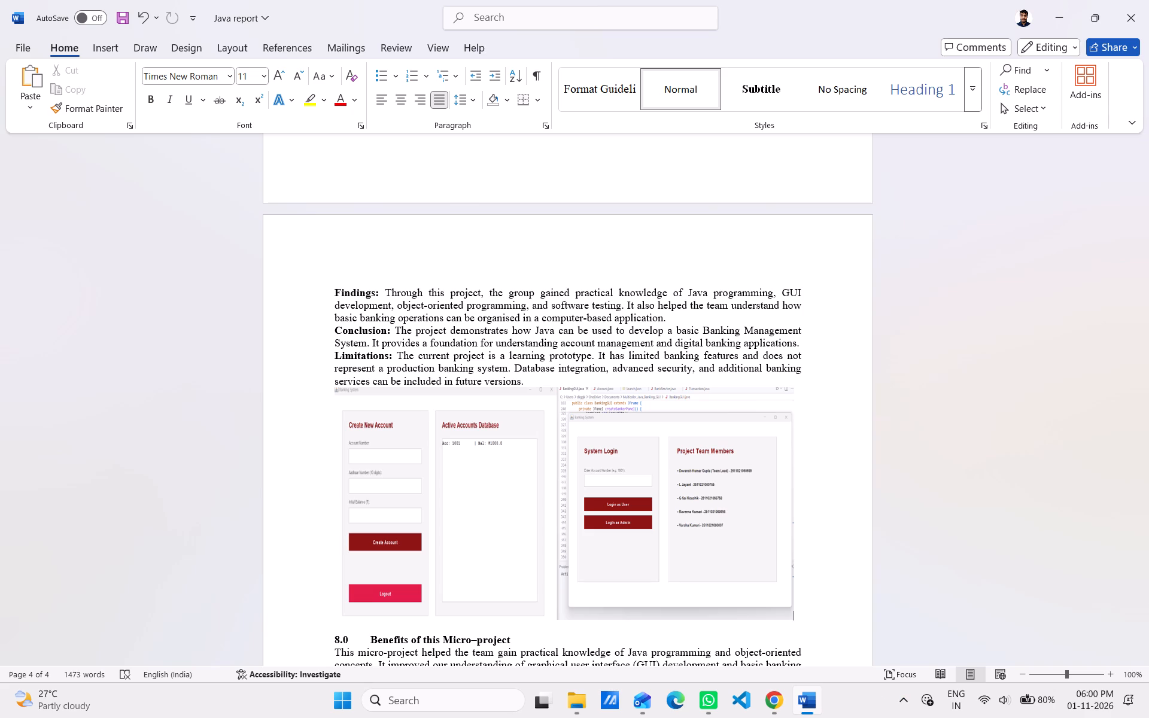
Add centred page numbers at the bottom of the report's pages using the Plain Number 2 style, and return to the body text.
scroll(900, 402, down, 10)
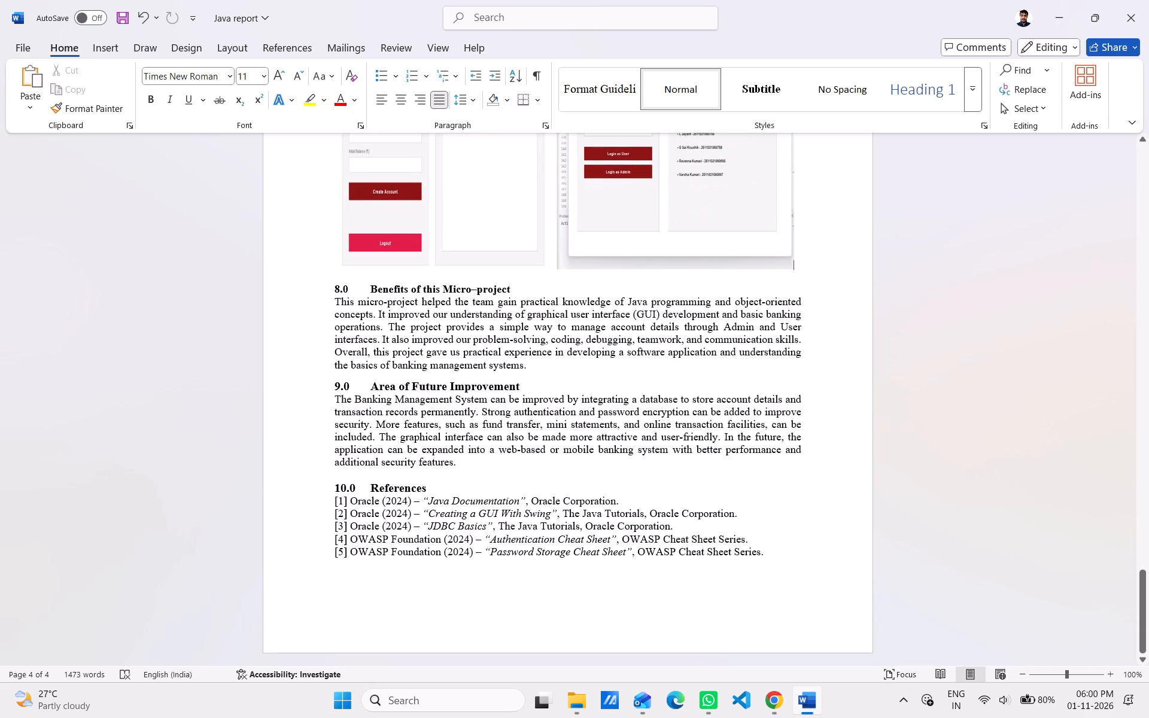
scroll(900, 402, down, 3)
scroll(723, 369, up, 18)
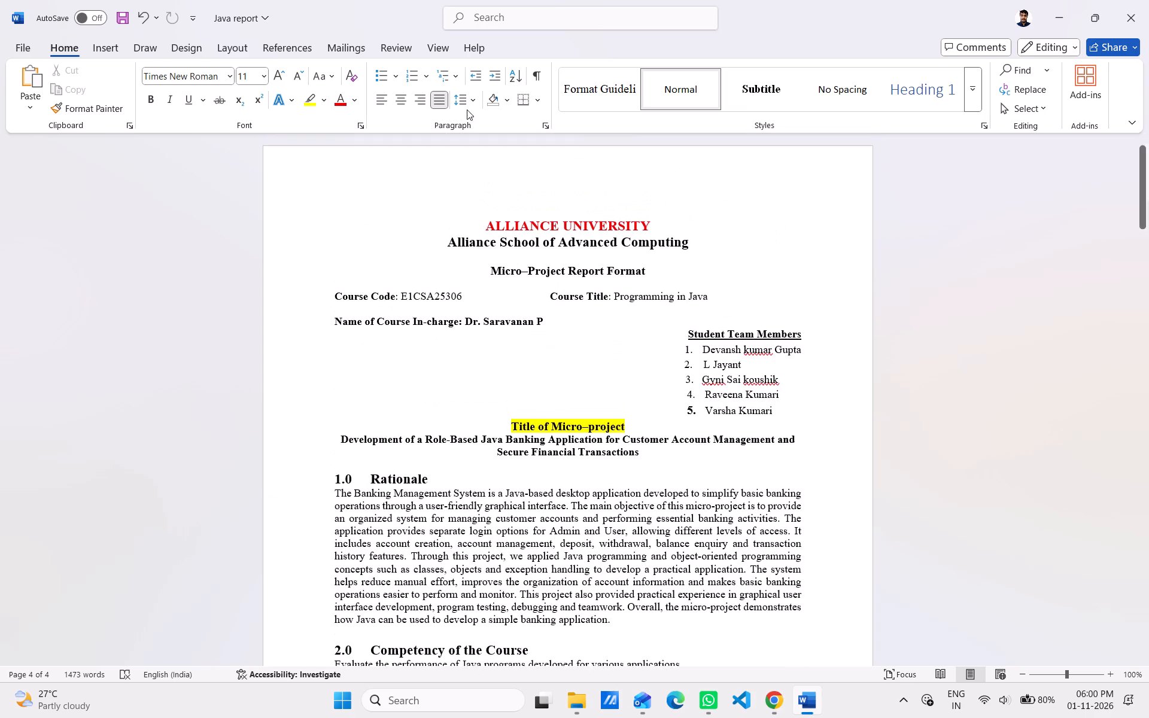
click(104, 51)
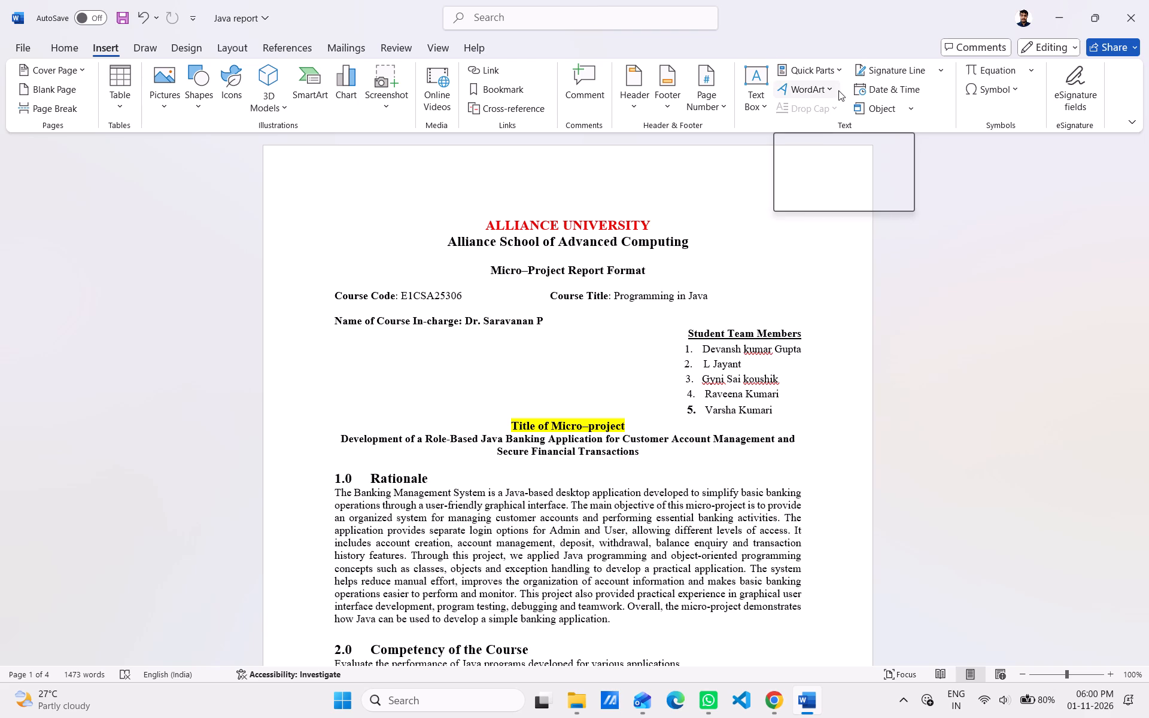
click(698, 90)
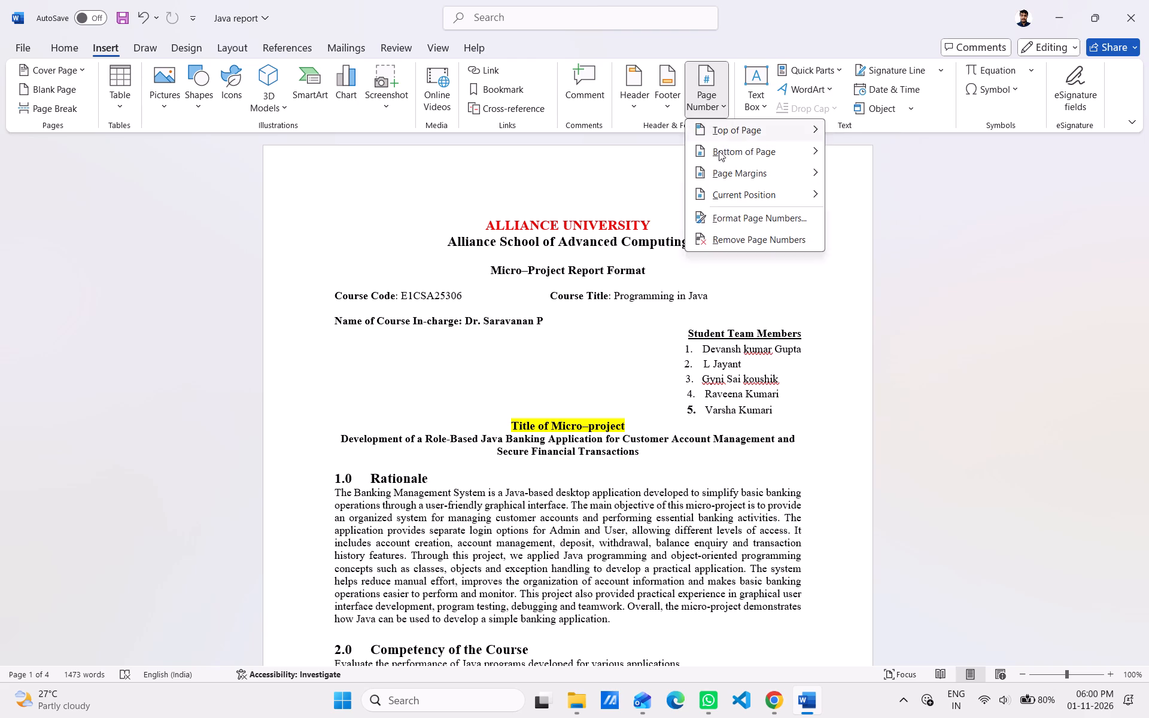
click(720, 149)
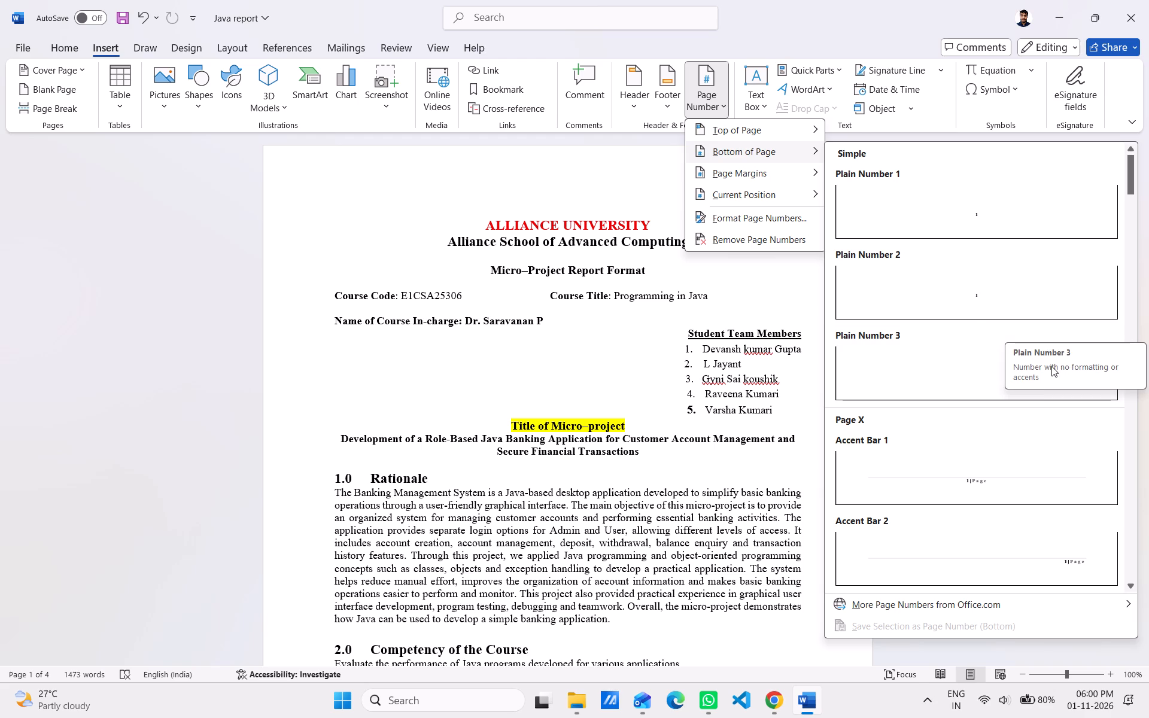
click(975, 323)
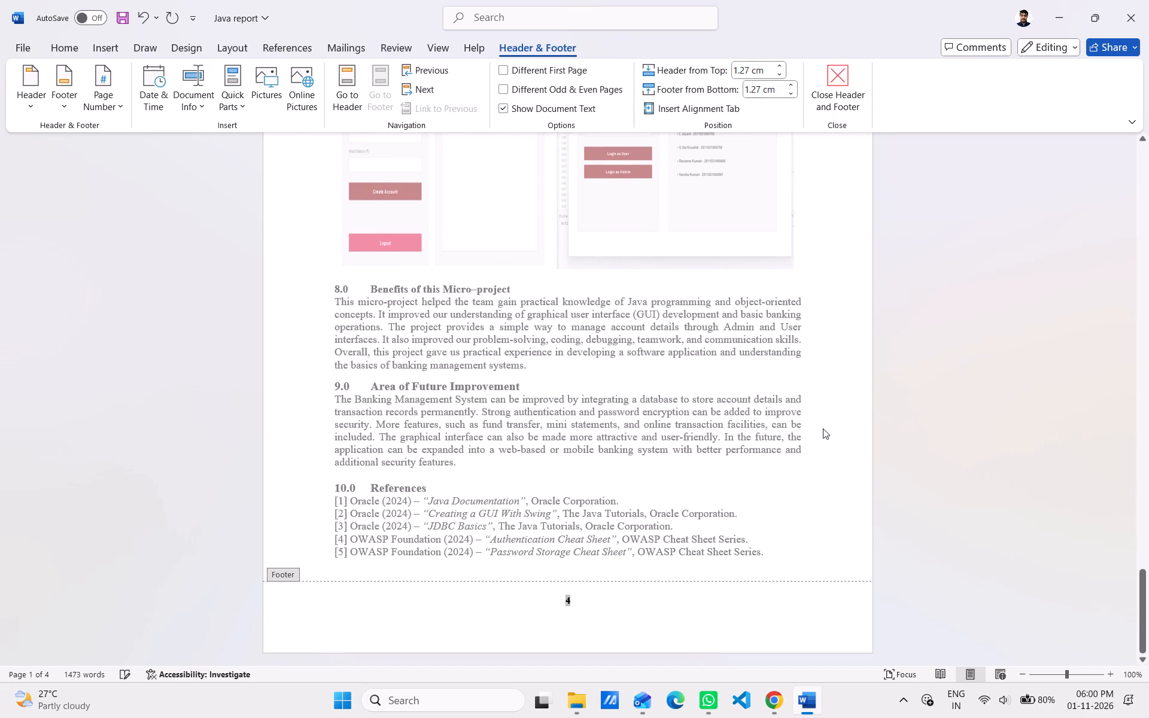
key(Return)
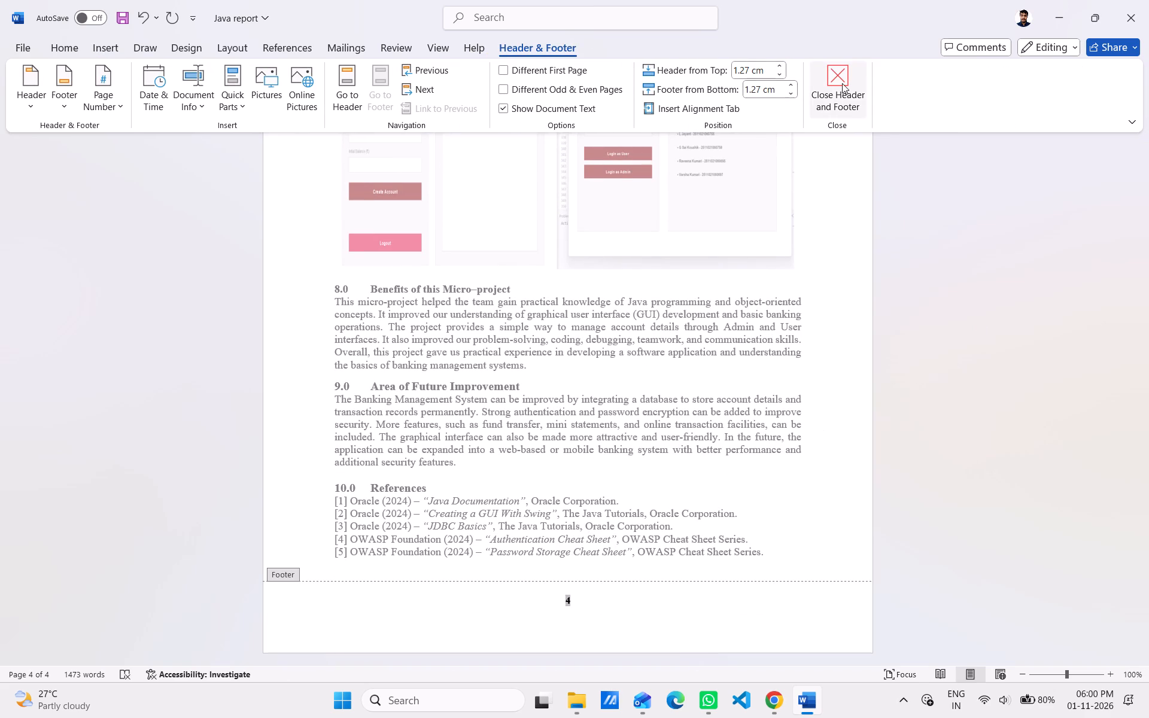
click(842, 83)
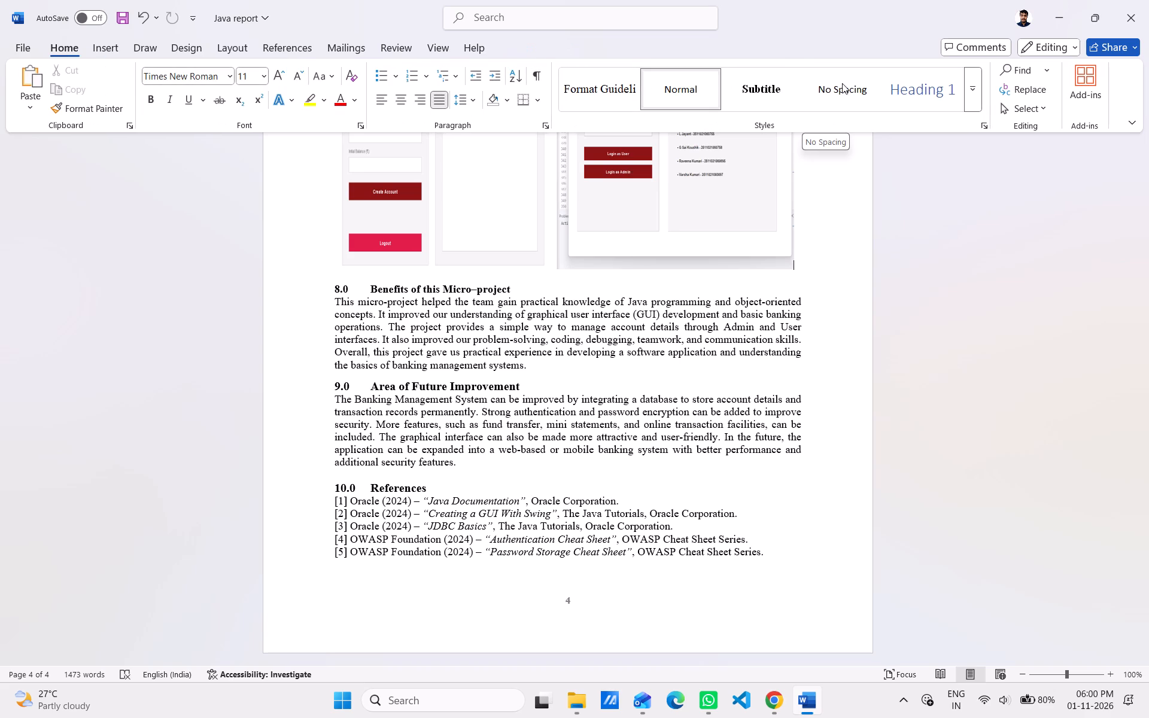
Set the font size of the two-line project title under "Title of Micro–project" on the first page to 13.
scroll(803, 217, up, 18)
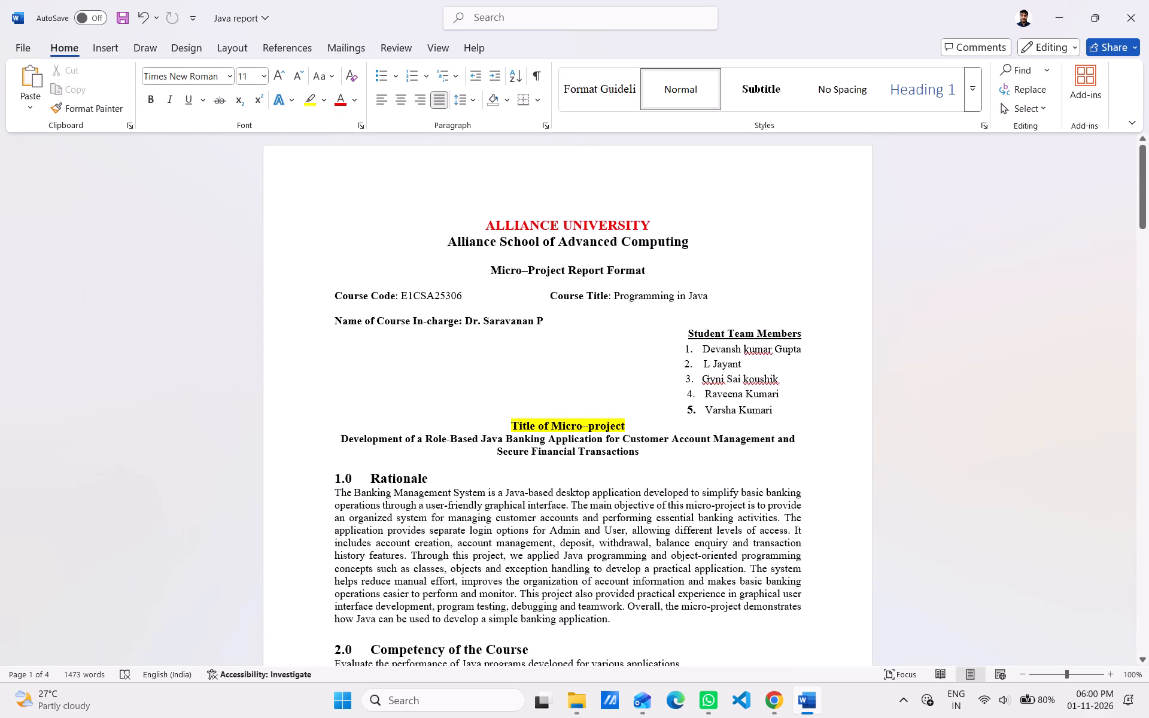
drag(649, 446, 375, 439)
click(473, 388)
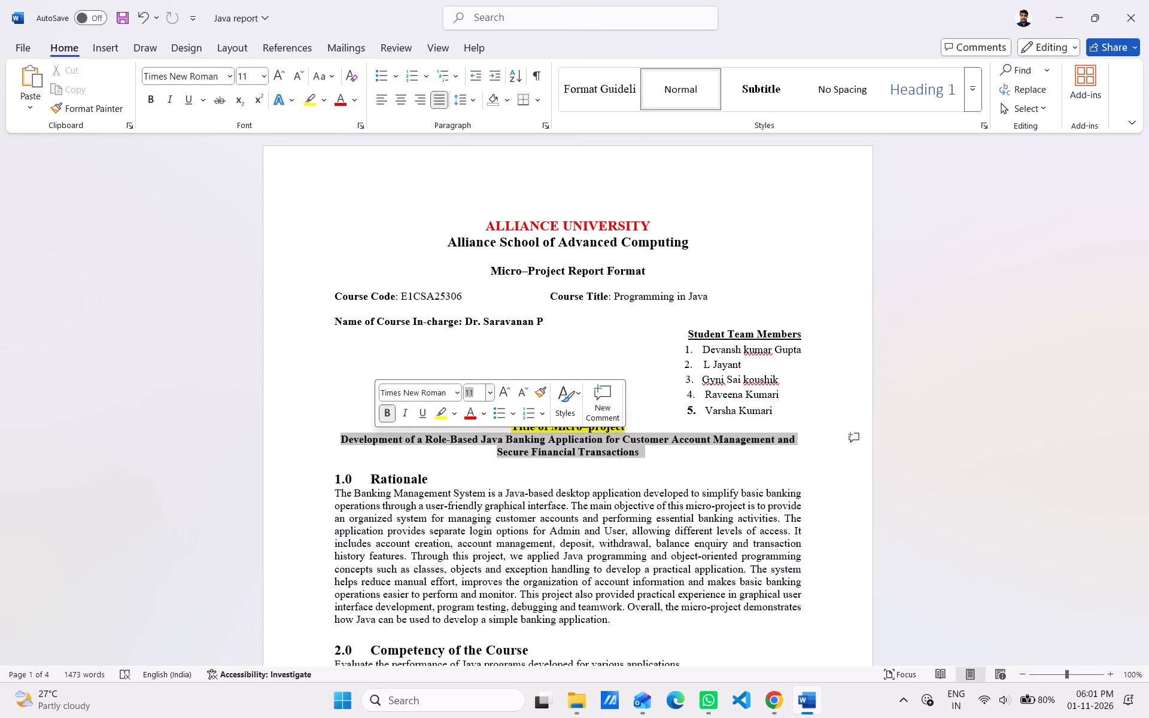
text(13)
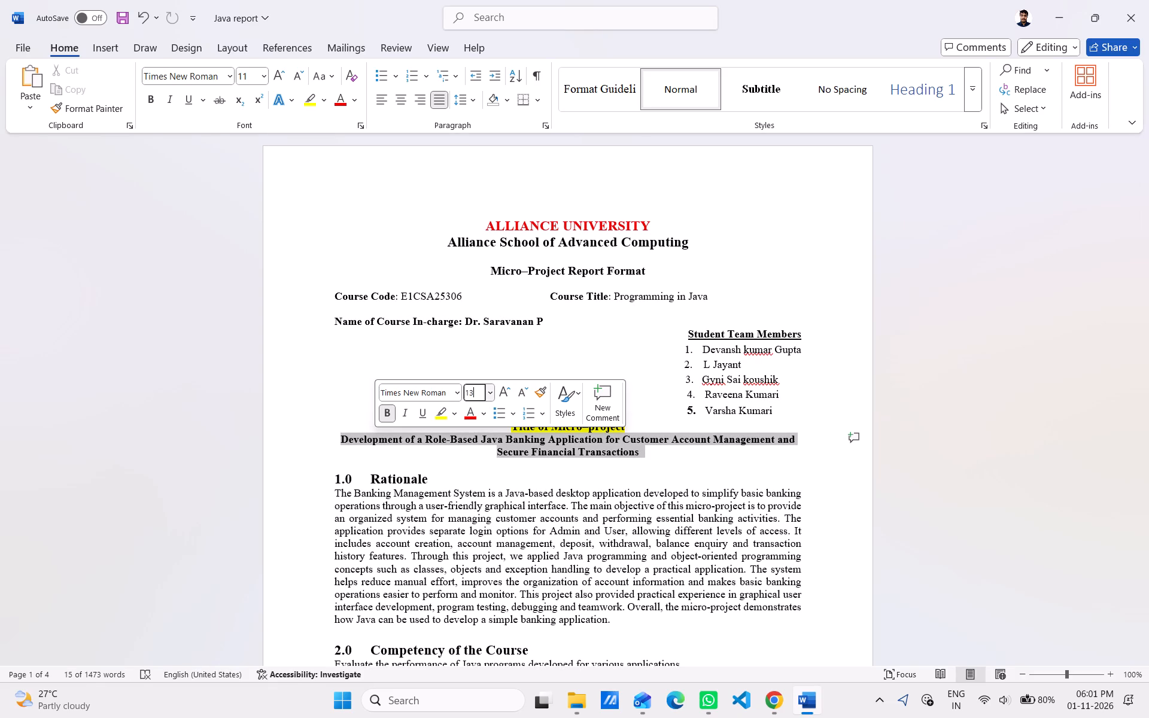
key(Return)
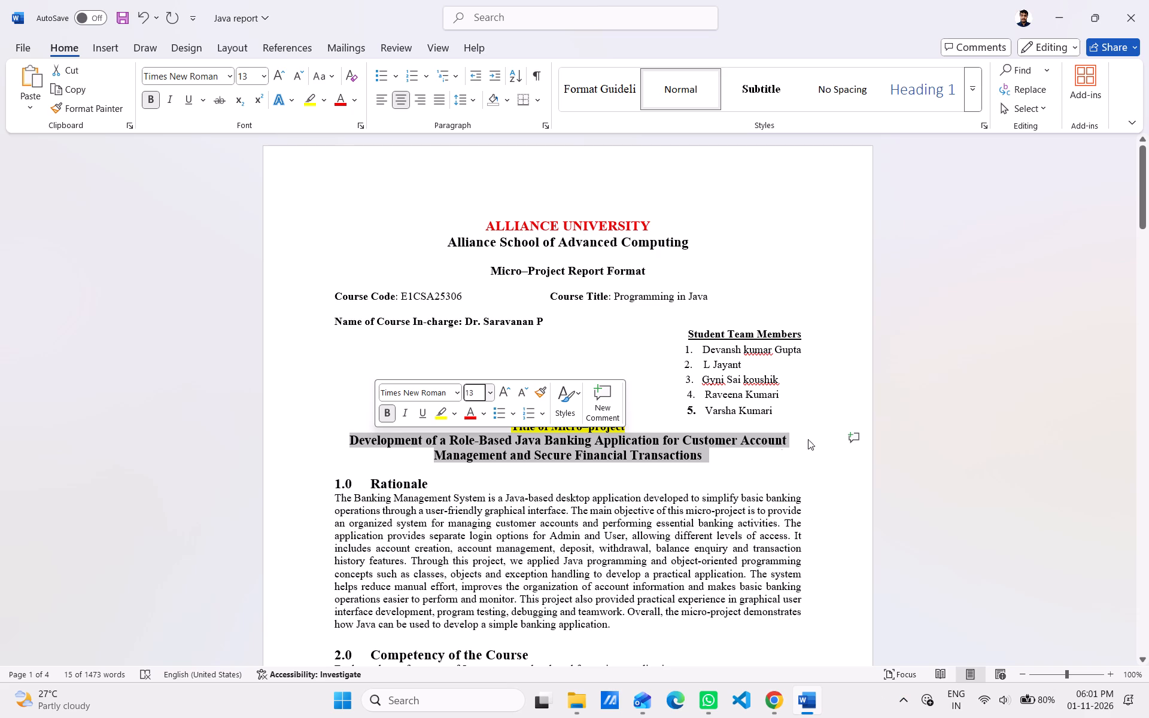
click(826, 433)
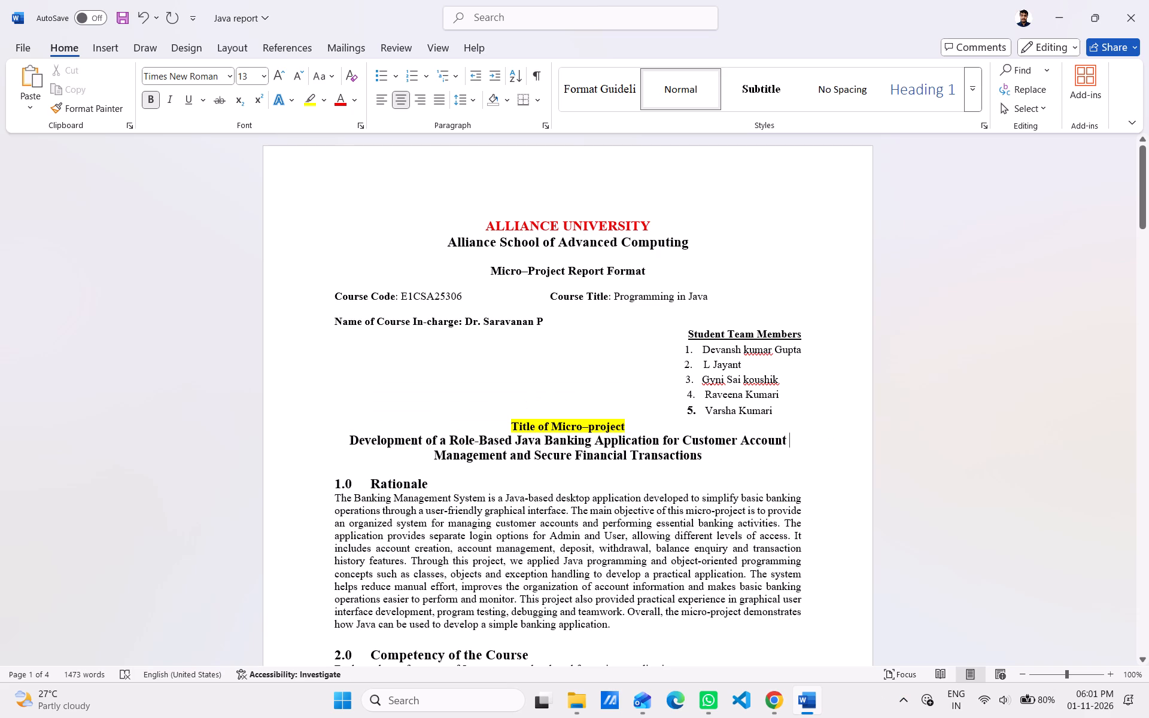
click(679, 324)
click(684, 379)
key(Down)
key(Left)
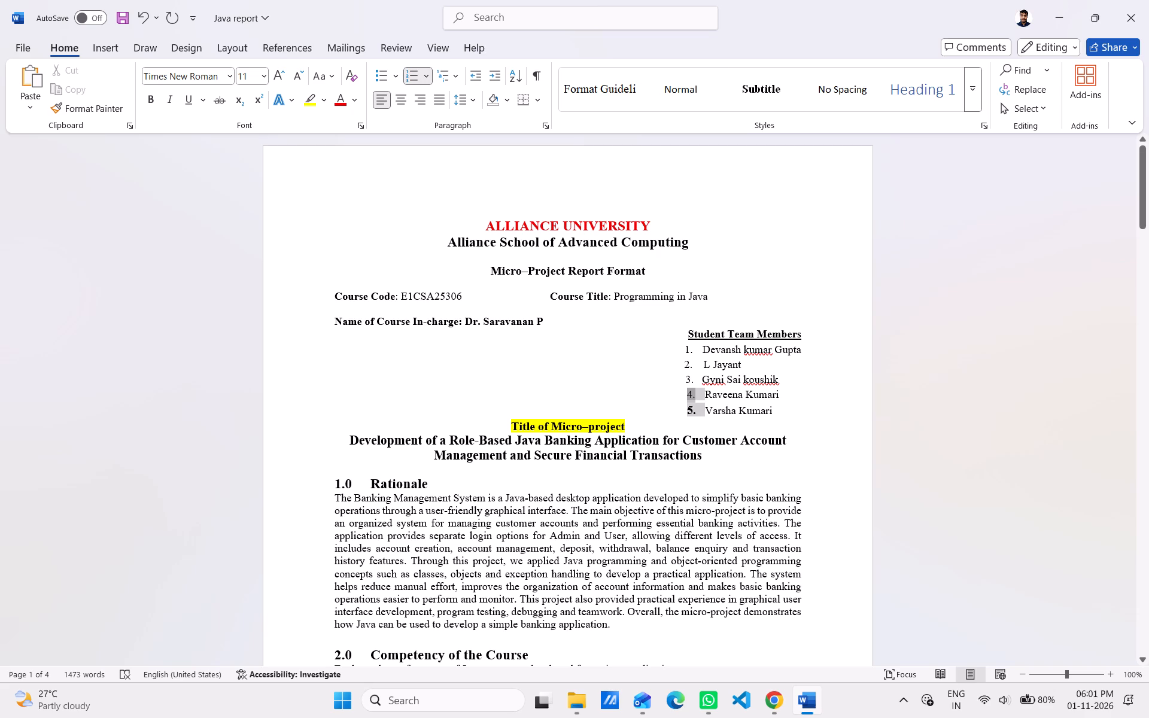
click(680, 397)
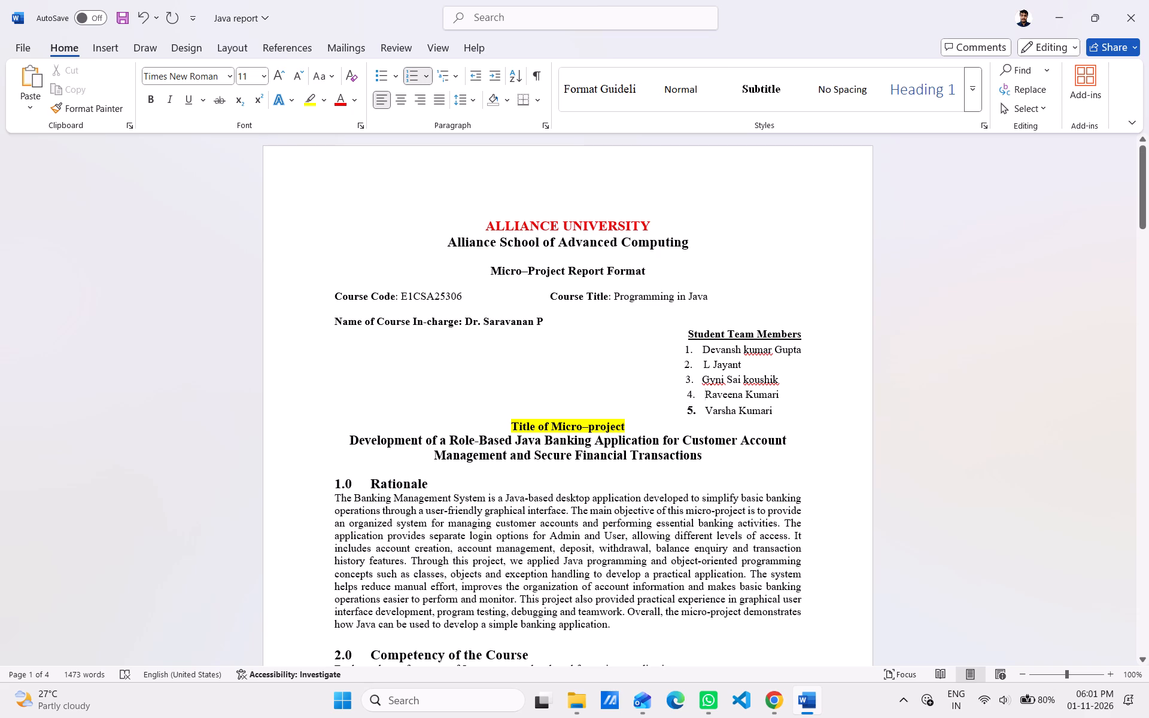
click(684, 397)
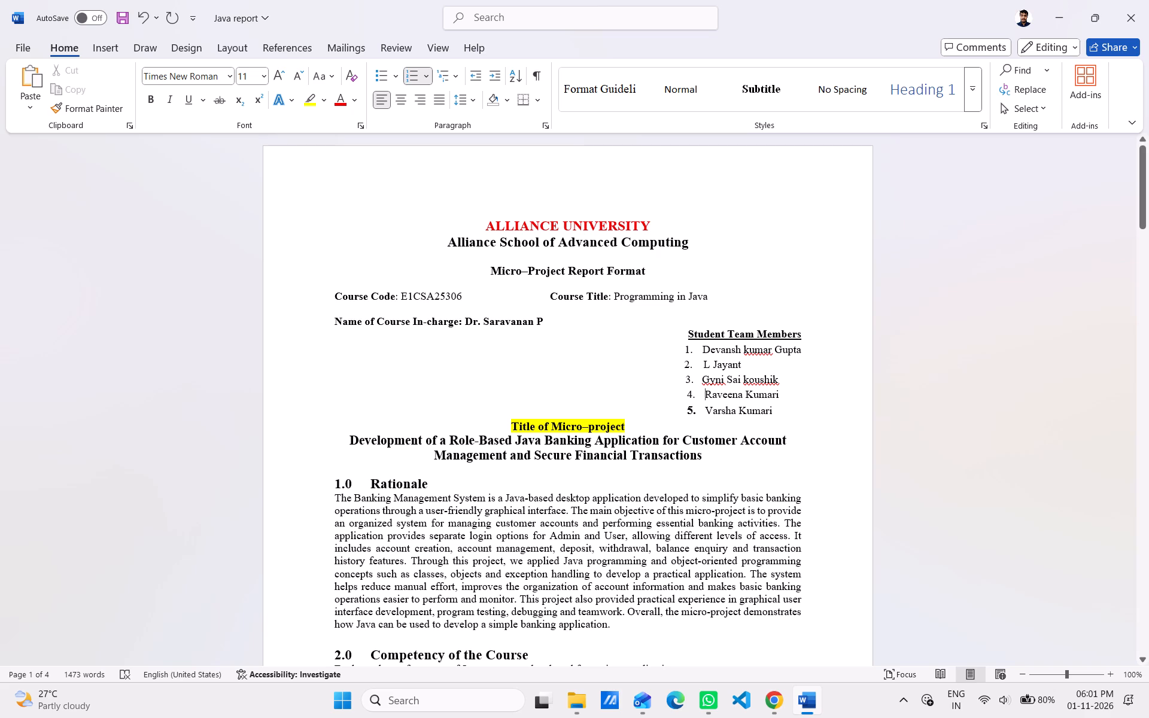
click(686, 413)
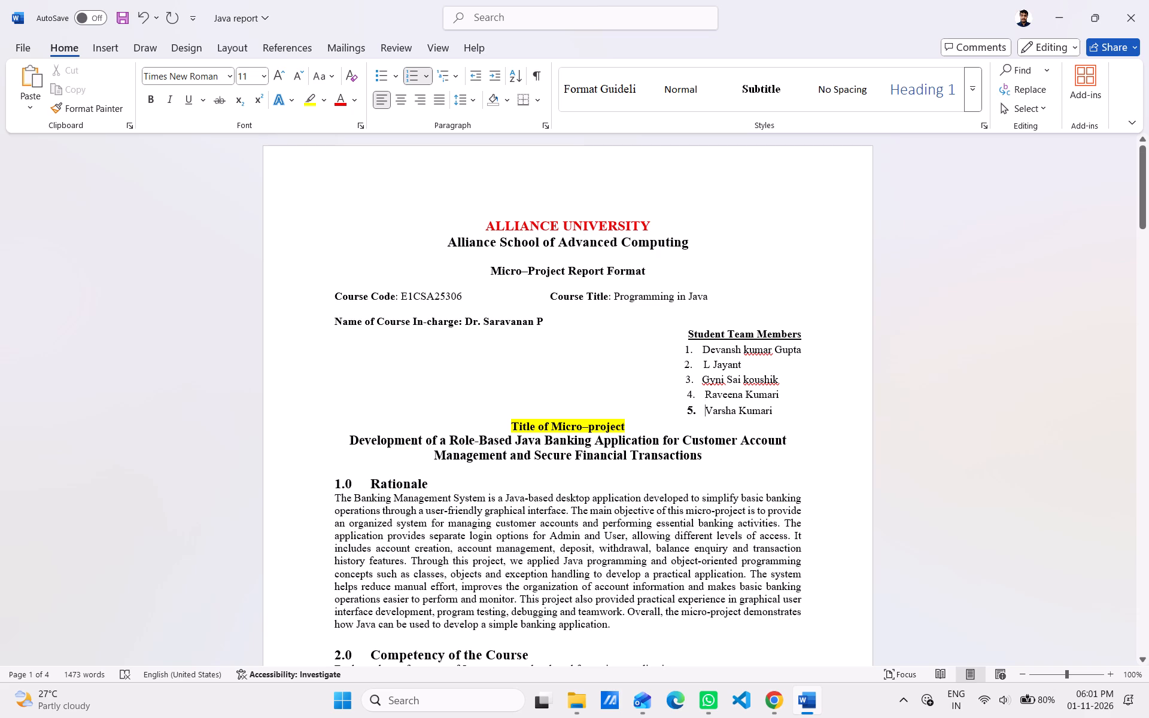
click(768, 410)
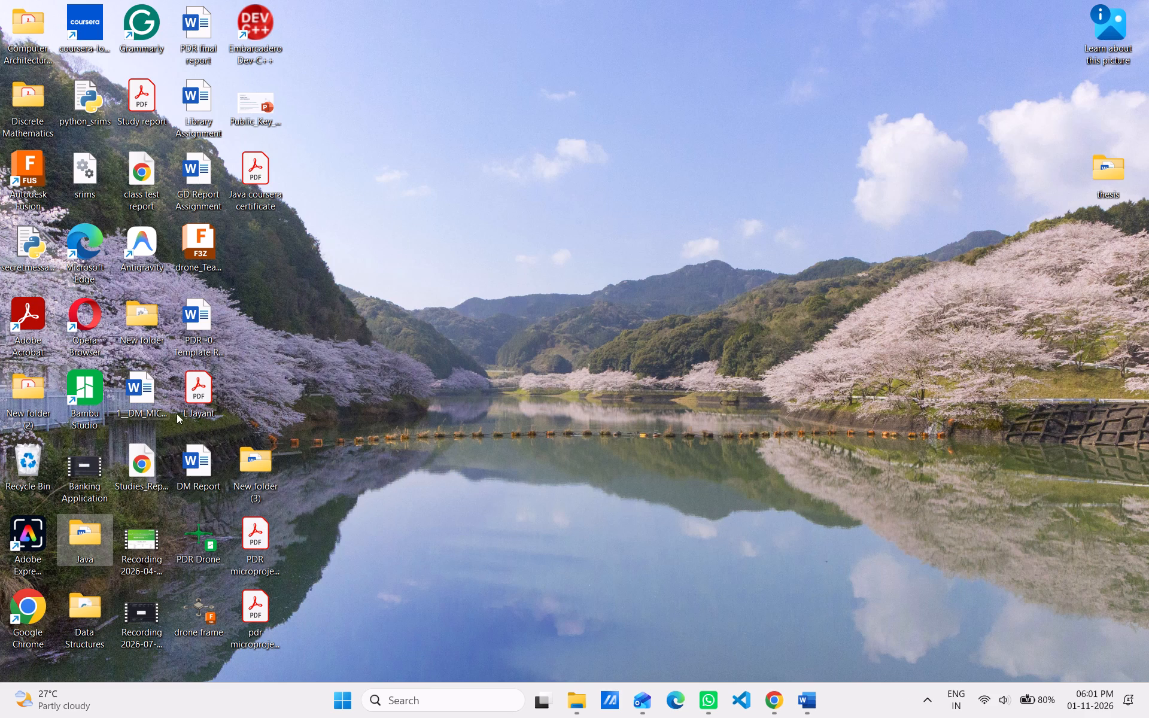
Copy the Student Team Members table from the desktop document 1__DM_MICRO_PROJECT_PROPOSAL_TEMPLATE-GR, closing that document to return to the Java report.
double_click(151, 409)
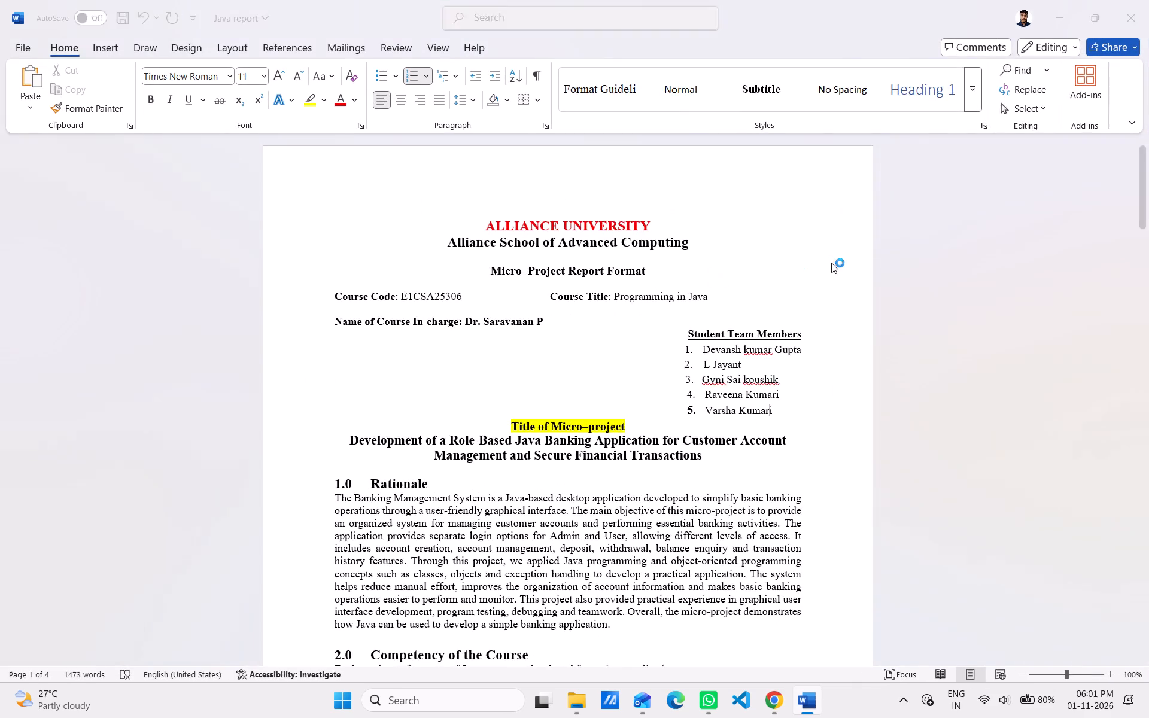
click(668, 247)
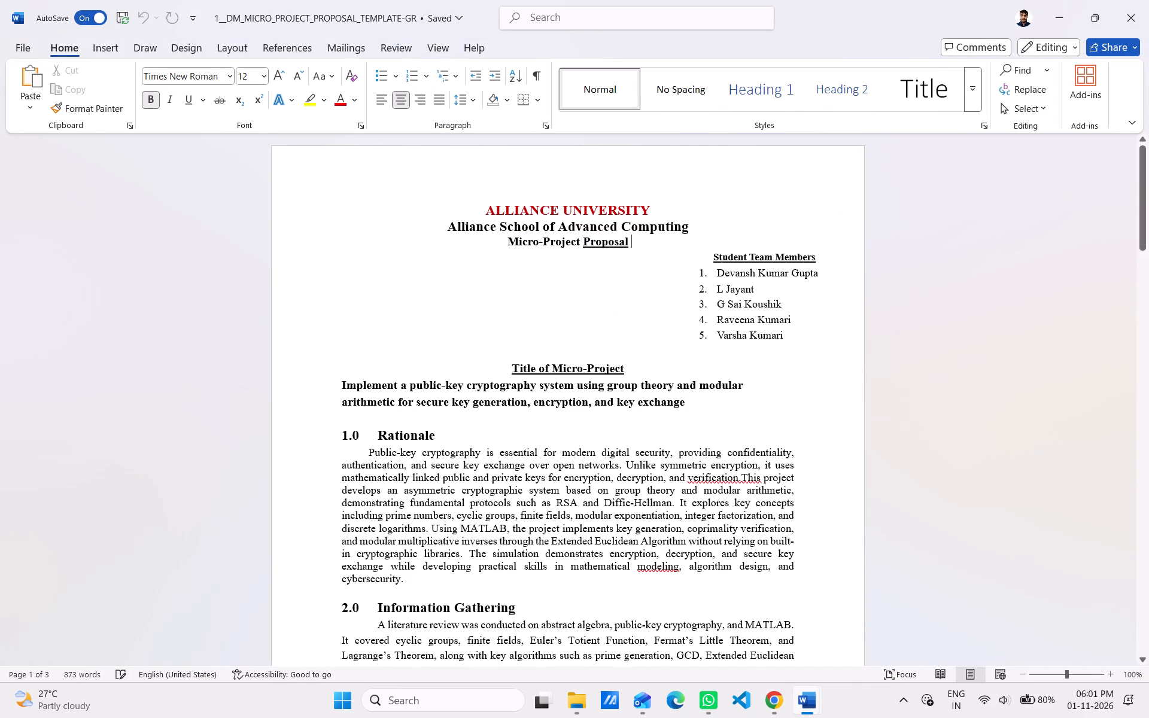
click(667, 241)
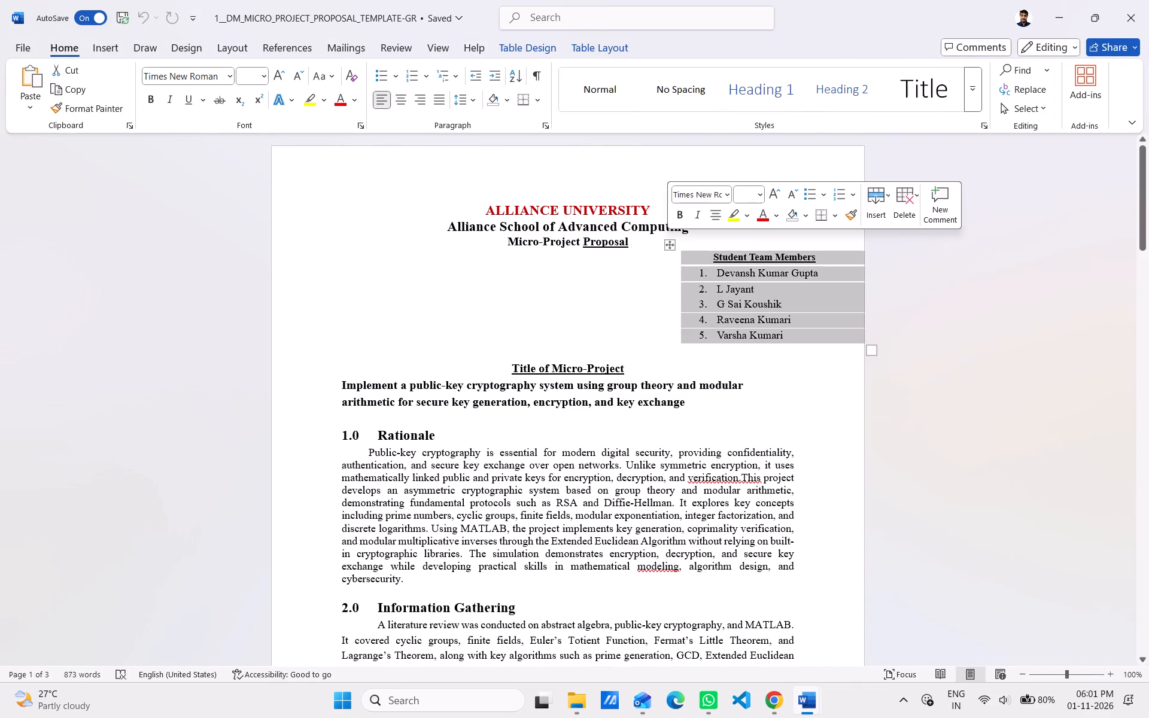
key(ctrl+c)
click(1148, 0)
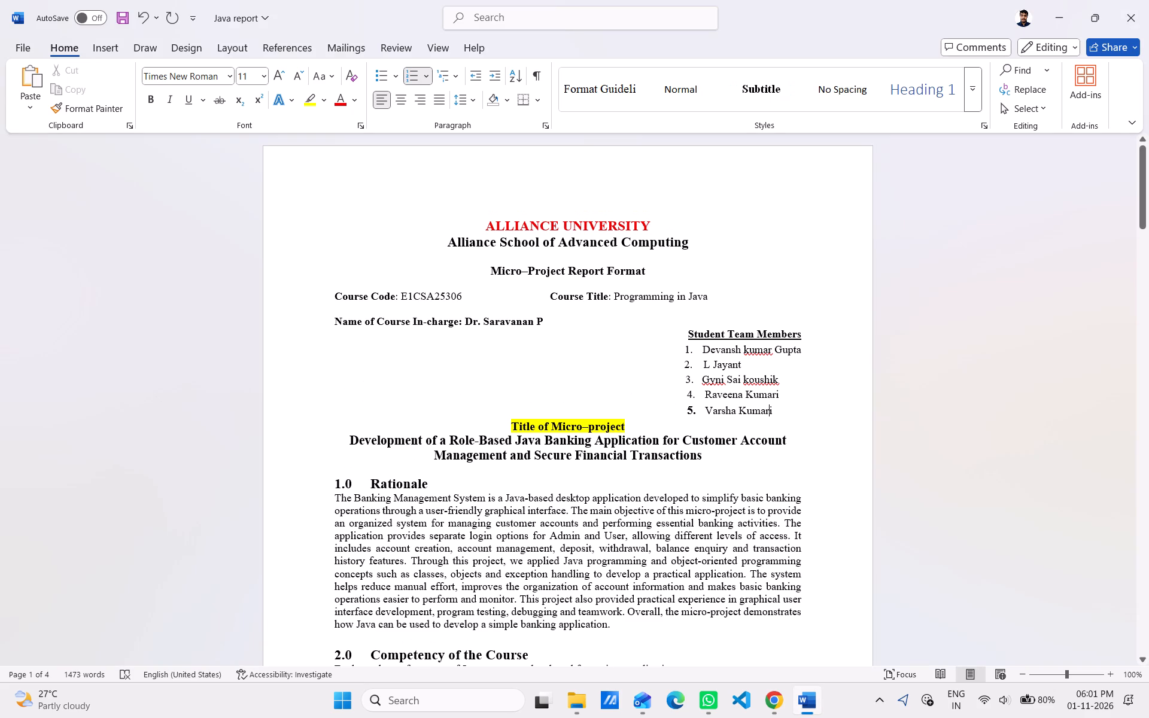
Replace the Student Team Members heading and list on the Java report's first page with the copied table.
click(764, 388)
drag(774, 411, 682, 348)
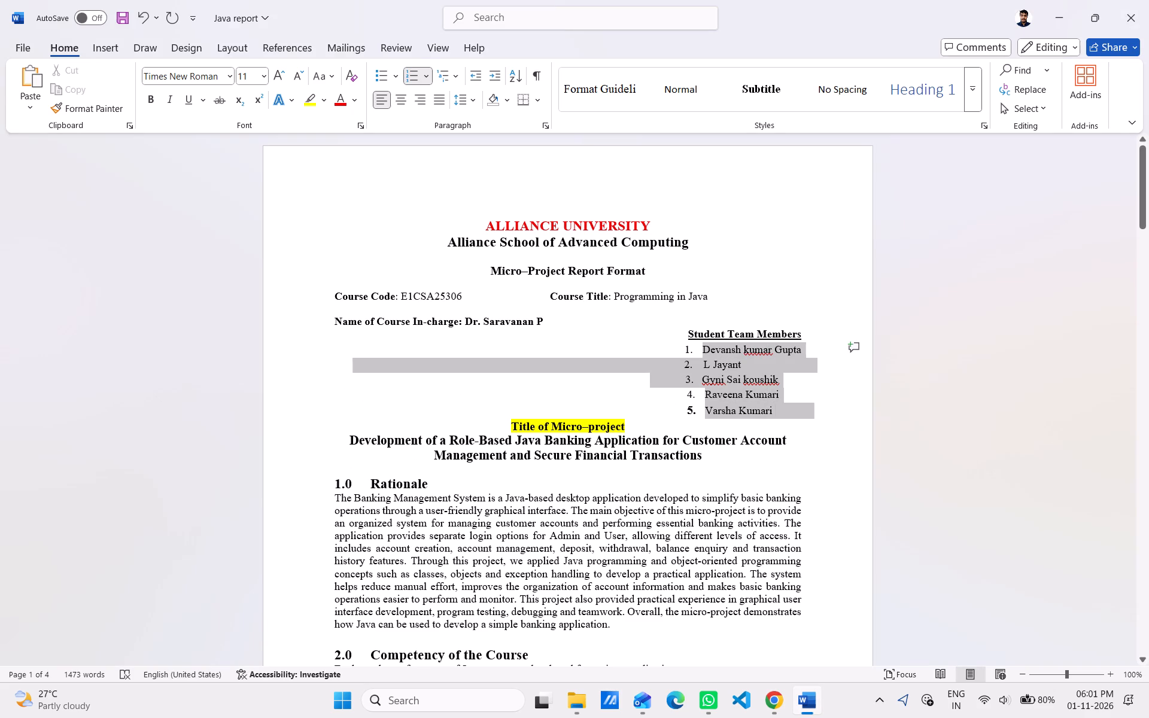
drag(682, 348, 682, 345)
click(780, 406)
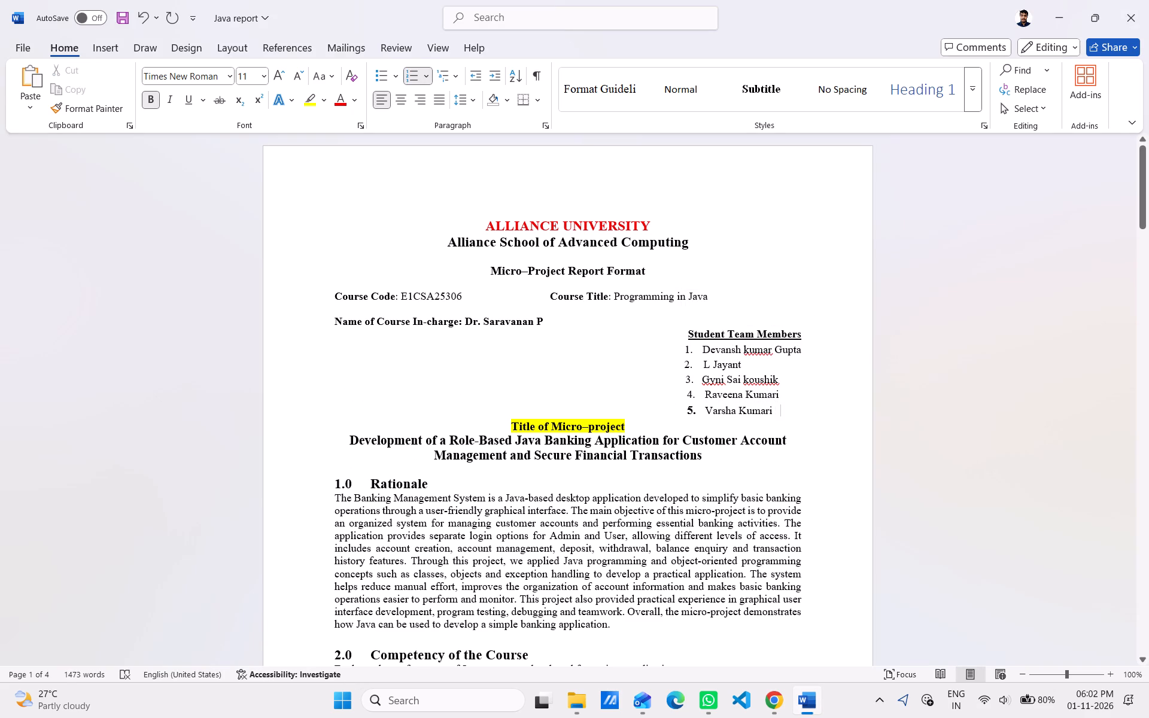
drag(776, 409, 678, 330)
key(BackSpace)
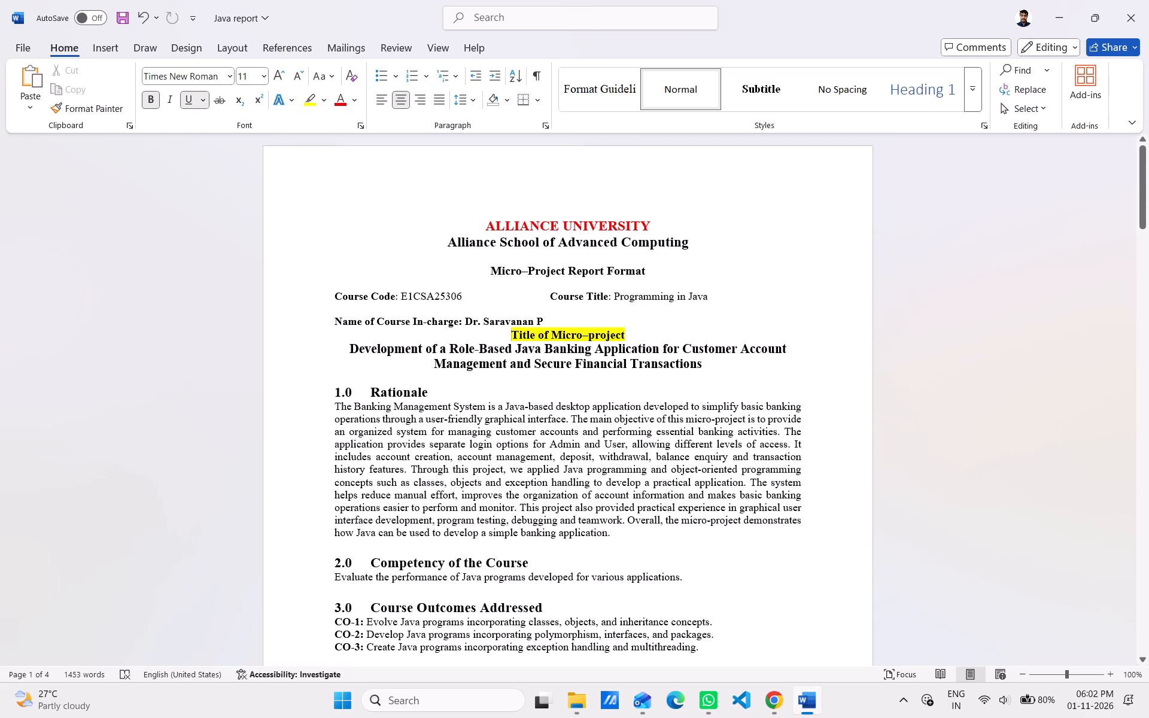
key(ctrl+v)
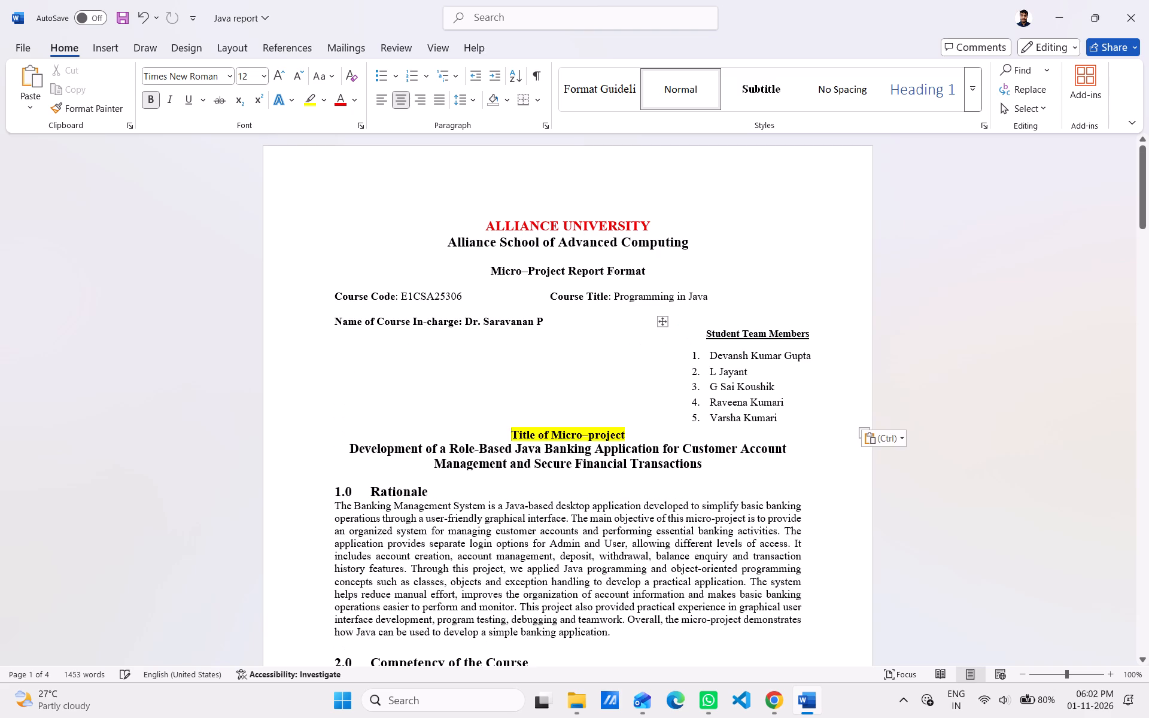
Append a hyphen and the registration number to the first team member's name, moving the table left to make room.
click(812, 355)
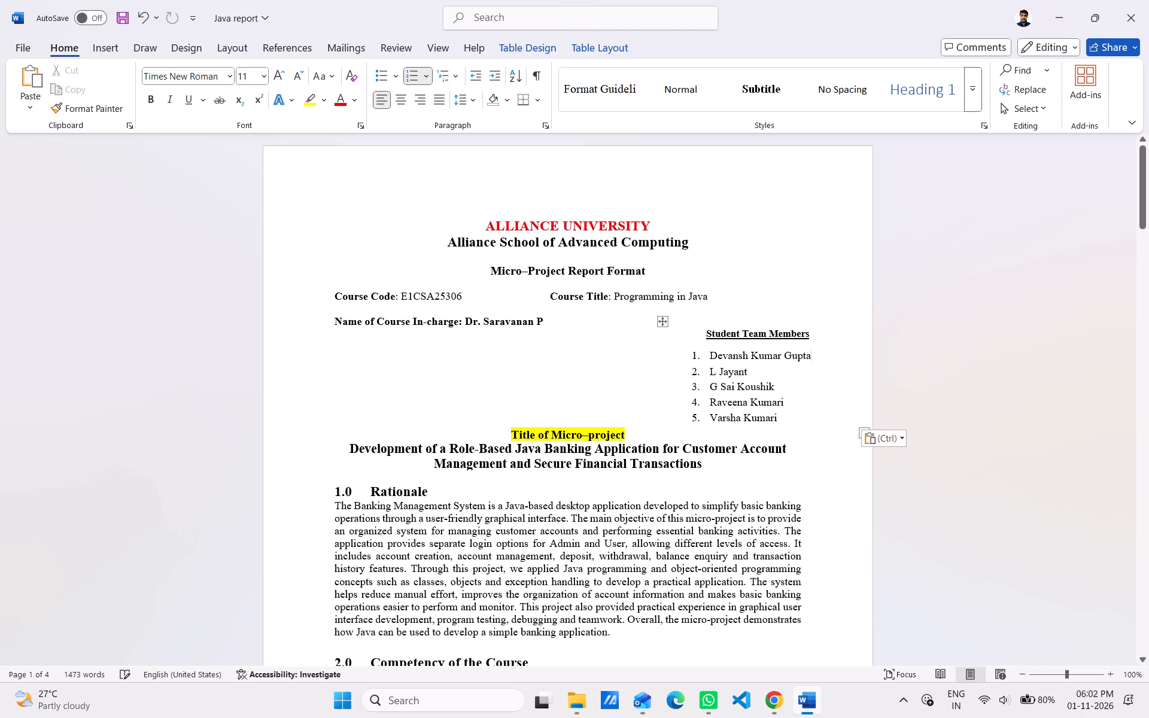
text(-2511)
drag(664, 320, 637, 320)
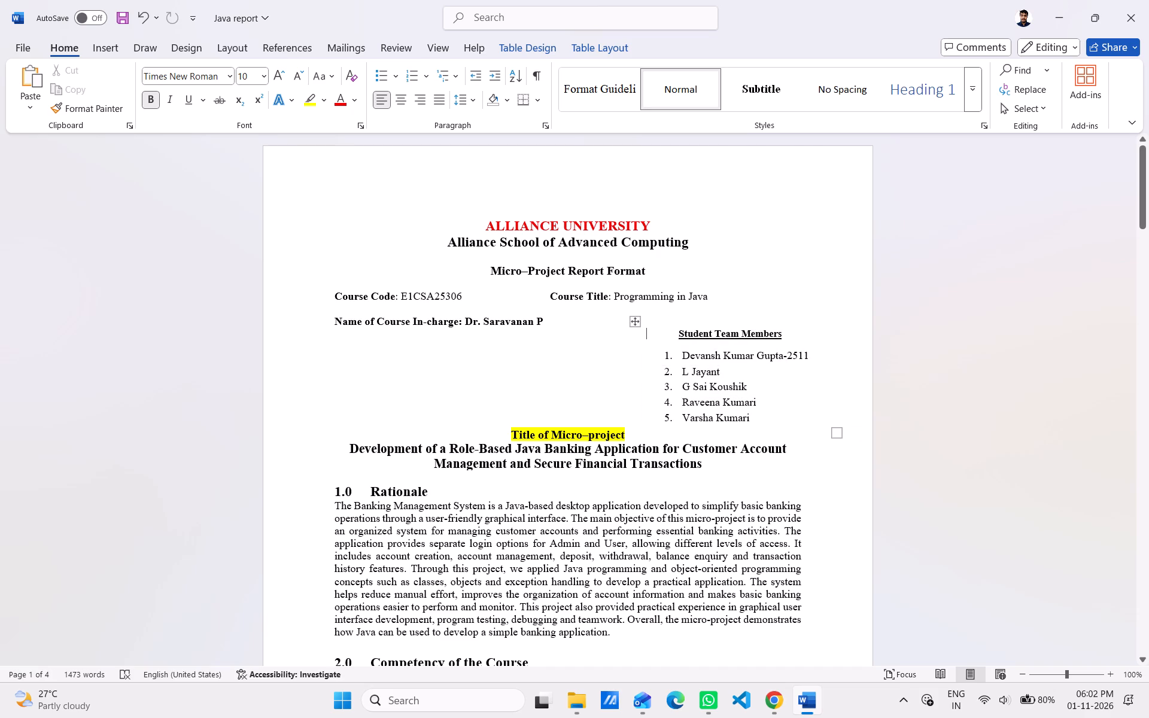
drag(636, 324, 615, 321)
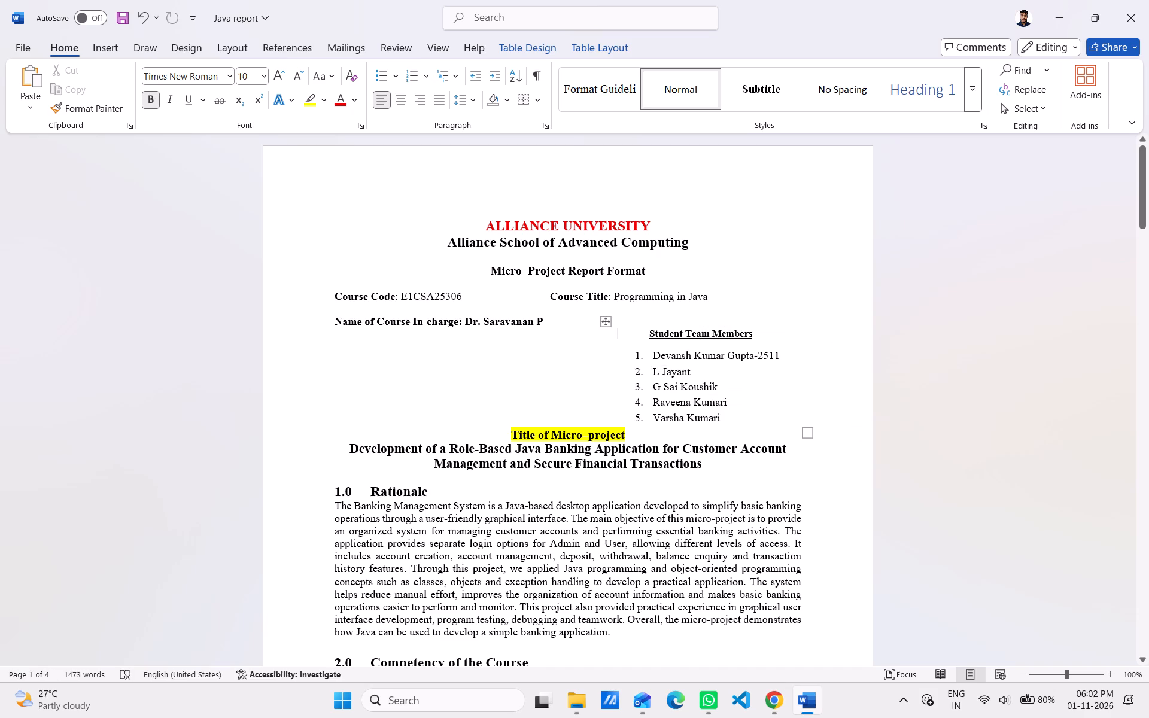
click(796, 355)
key(BackSpace)
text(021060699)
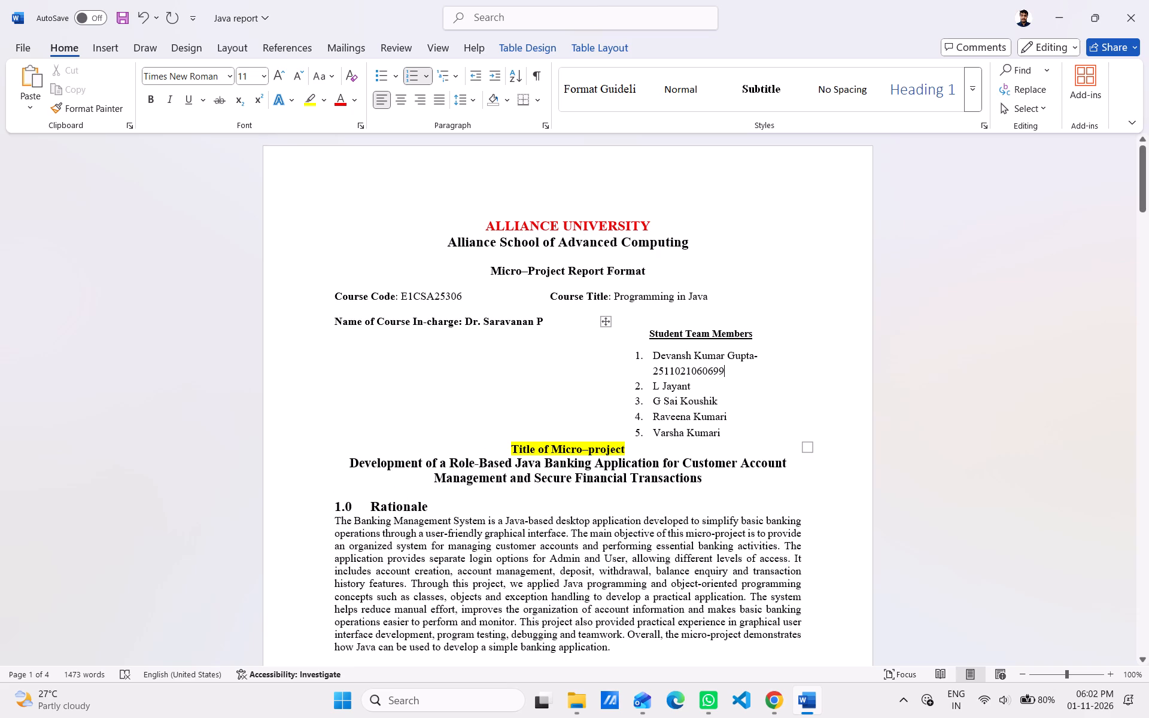
Append a hyphen and the registration number to the second and third team members' names.
click(731, 376)
click(708, 386)
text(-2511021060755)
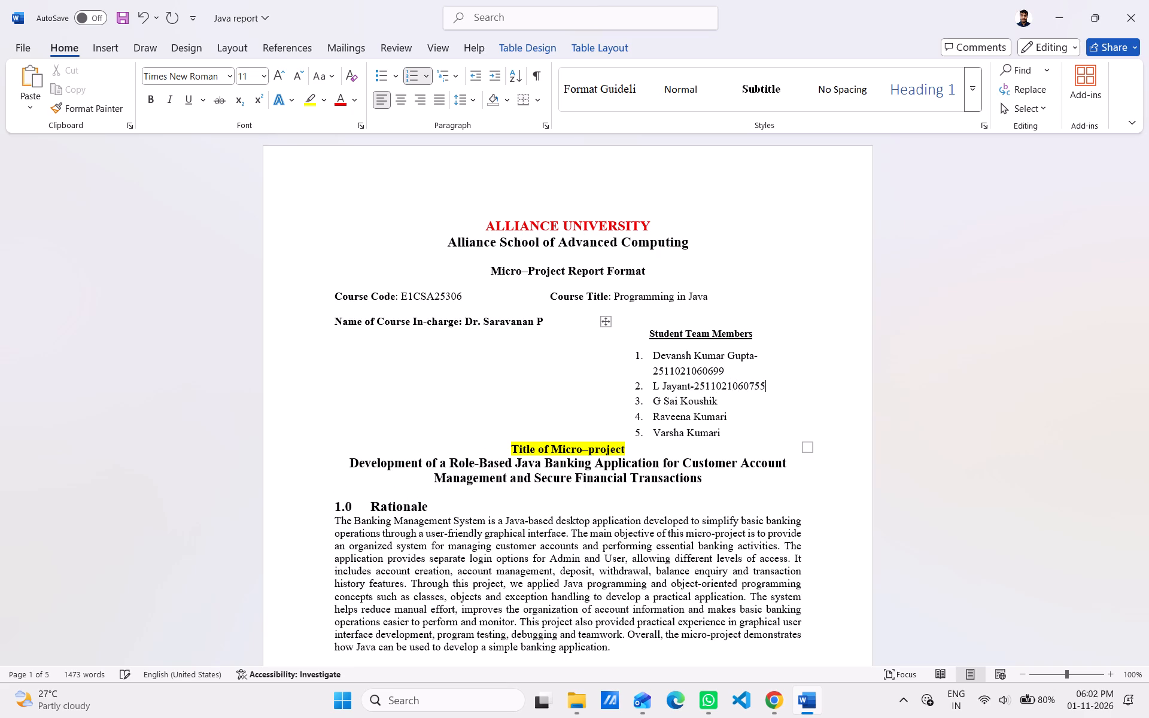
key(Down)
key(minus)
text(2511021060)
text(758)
Add hyphenated registration numbers for the fourth and fifth members, widening the table so the first member's entry fits on one line.
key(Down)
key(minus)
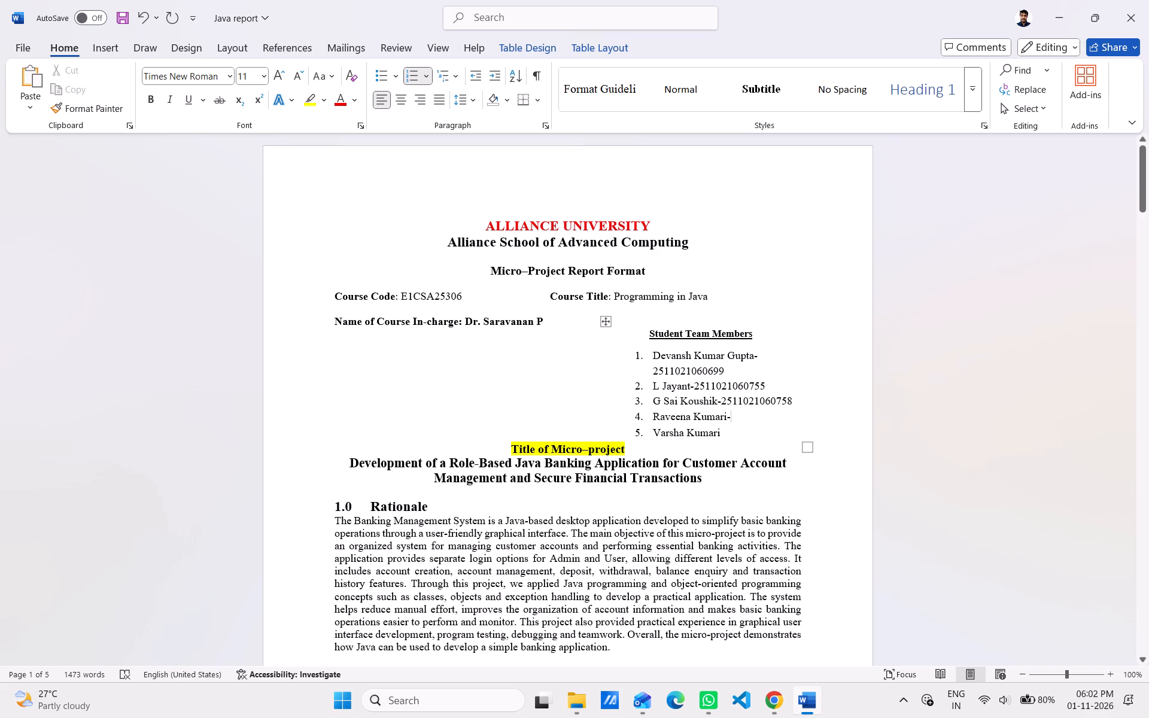
drag(804, 445, 943, 425)
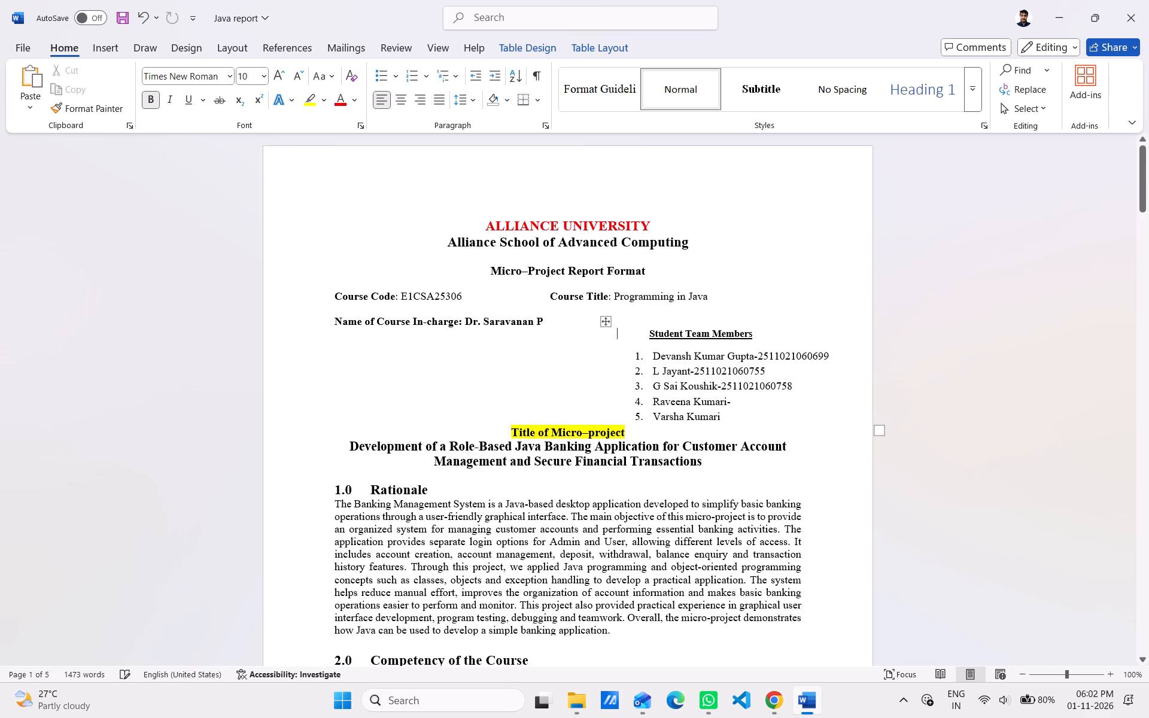
click(749, 397)
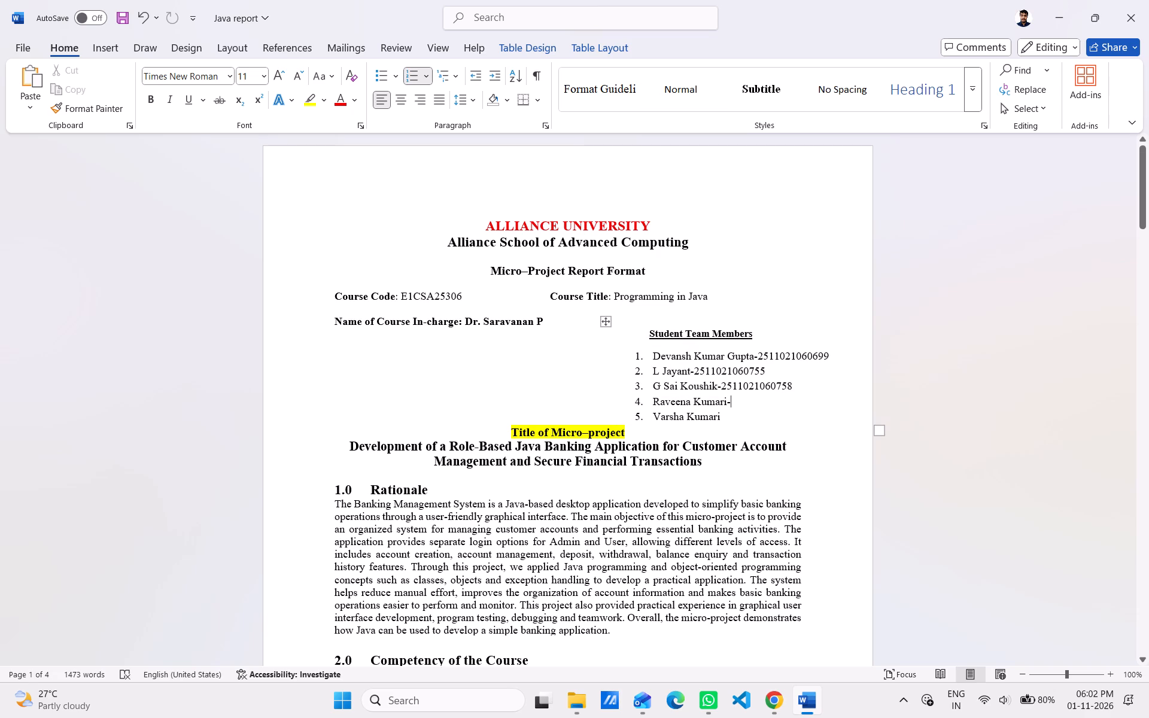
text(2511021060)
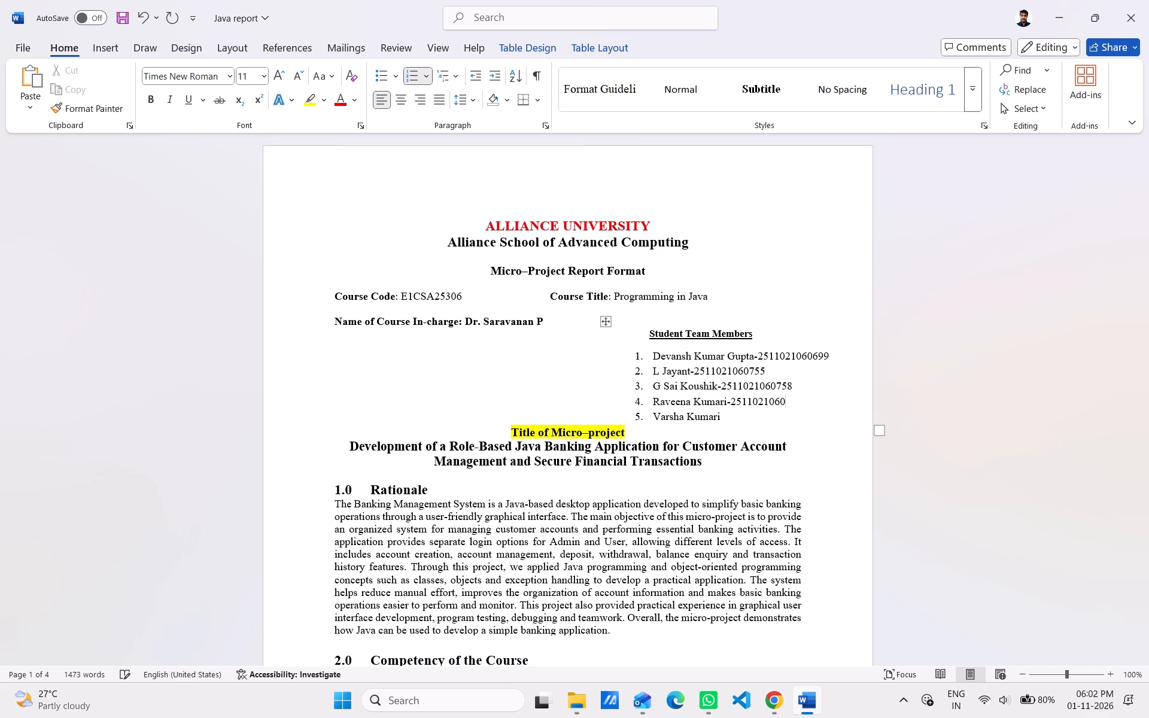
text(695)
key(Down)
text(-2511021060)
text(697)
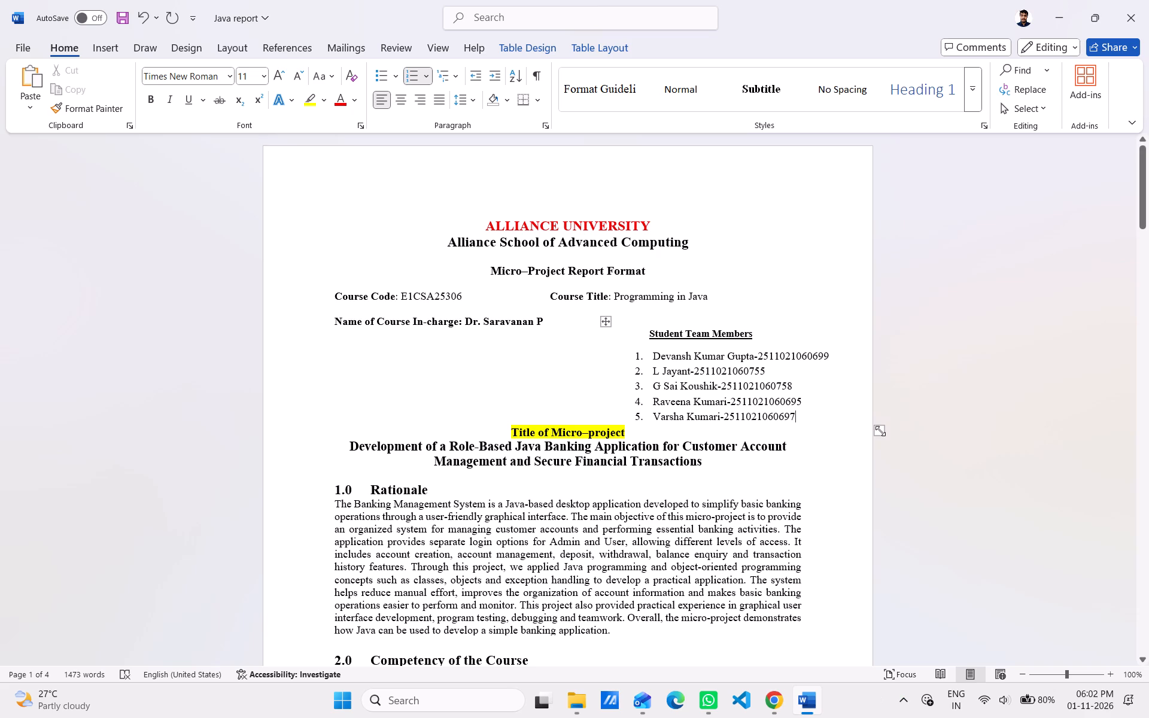
Narrow the Student Team Members table slightly so it ends inside the page edge, keeping each entry on one line.
drag(880, 431, 855, 424)
click(912, 422)
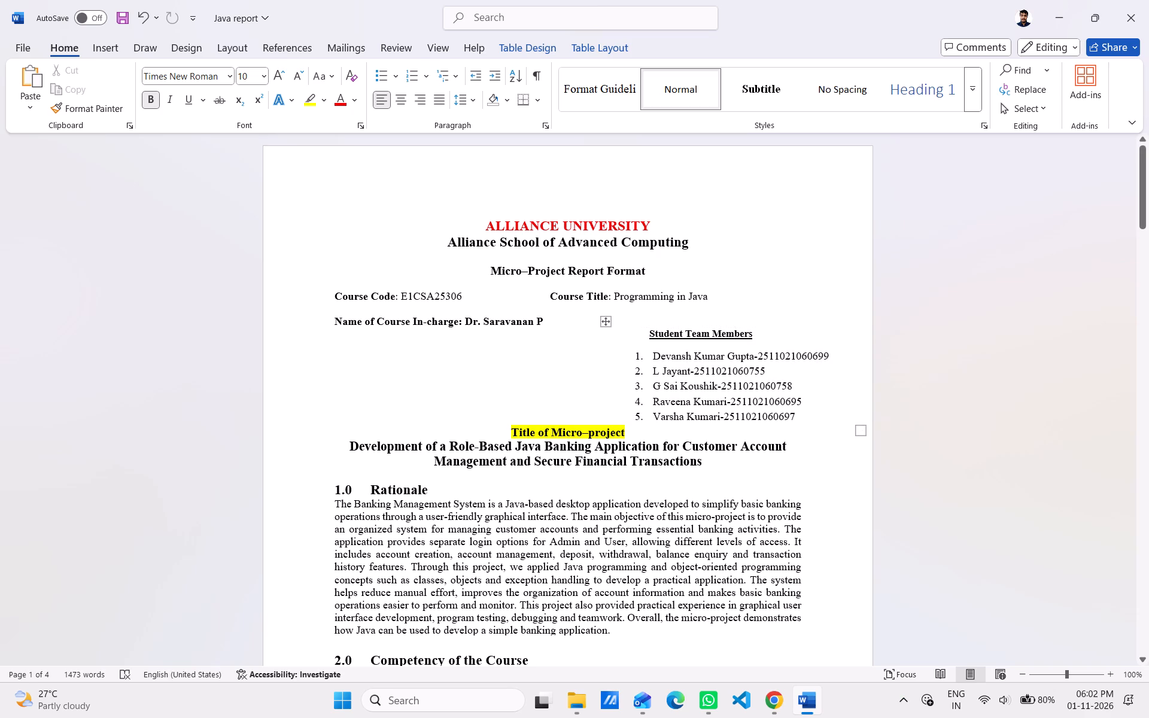
click(806, 413)
Insert a blank line between the Student Team Members table and the "Title of Micro–project" heading.
click(584, 400)
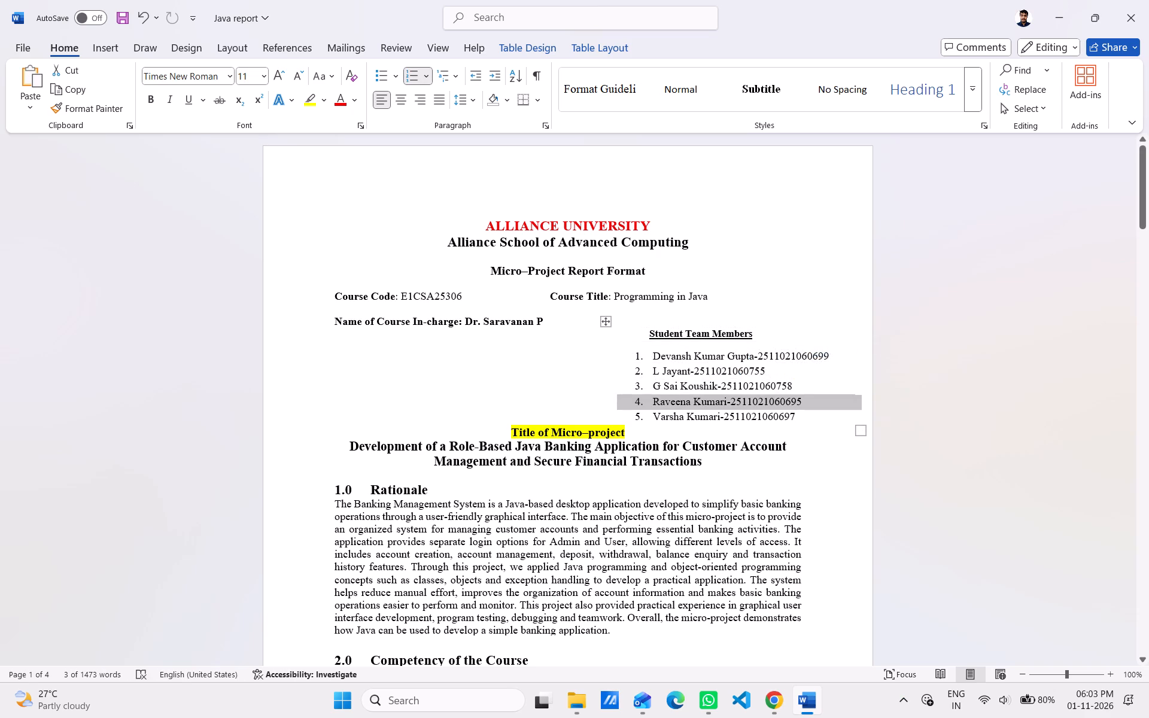
click(504, 426)
key(shift+Return)
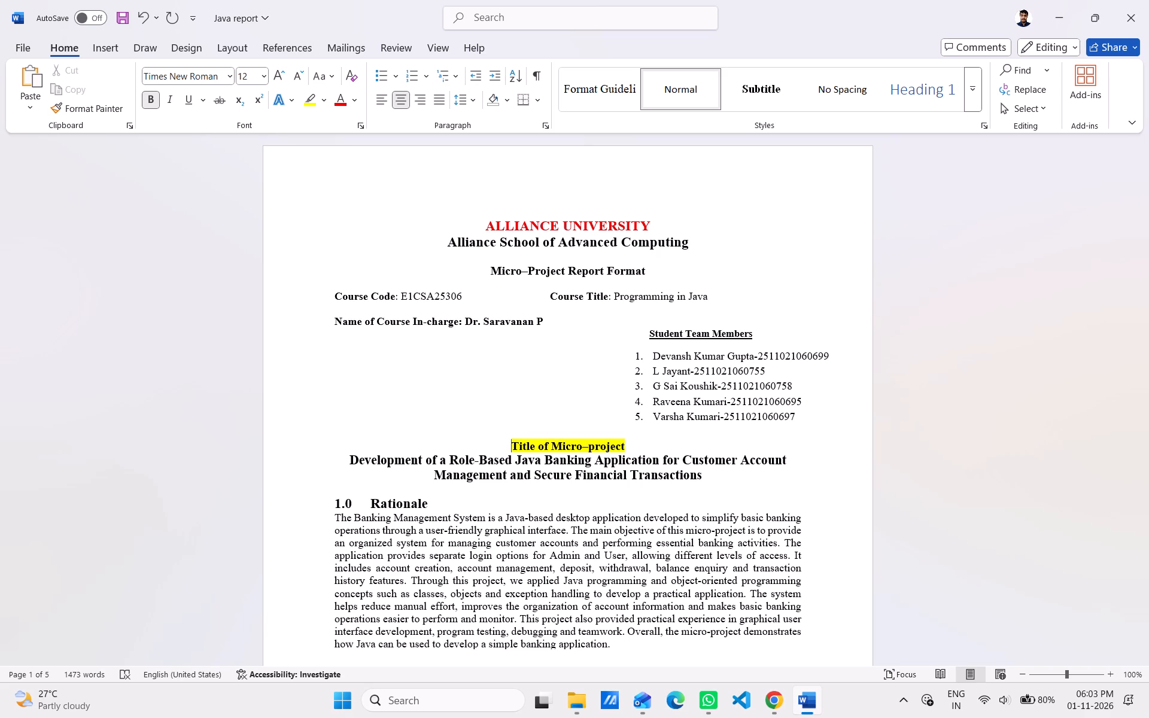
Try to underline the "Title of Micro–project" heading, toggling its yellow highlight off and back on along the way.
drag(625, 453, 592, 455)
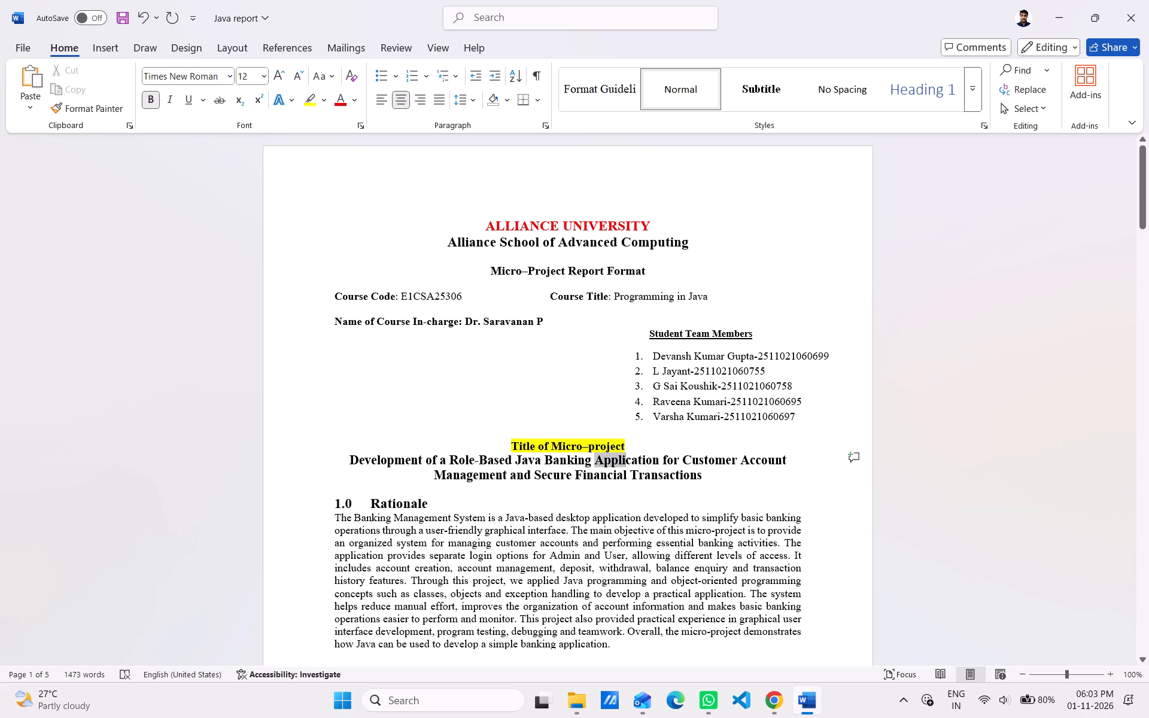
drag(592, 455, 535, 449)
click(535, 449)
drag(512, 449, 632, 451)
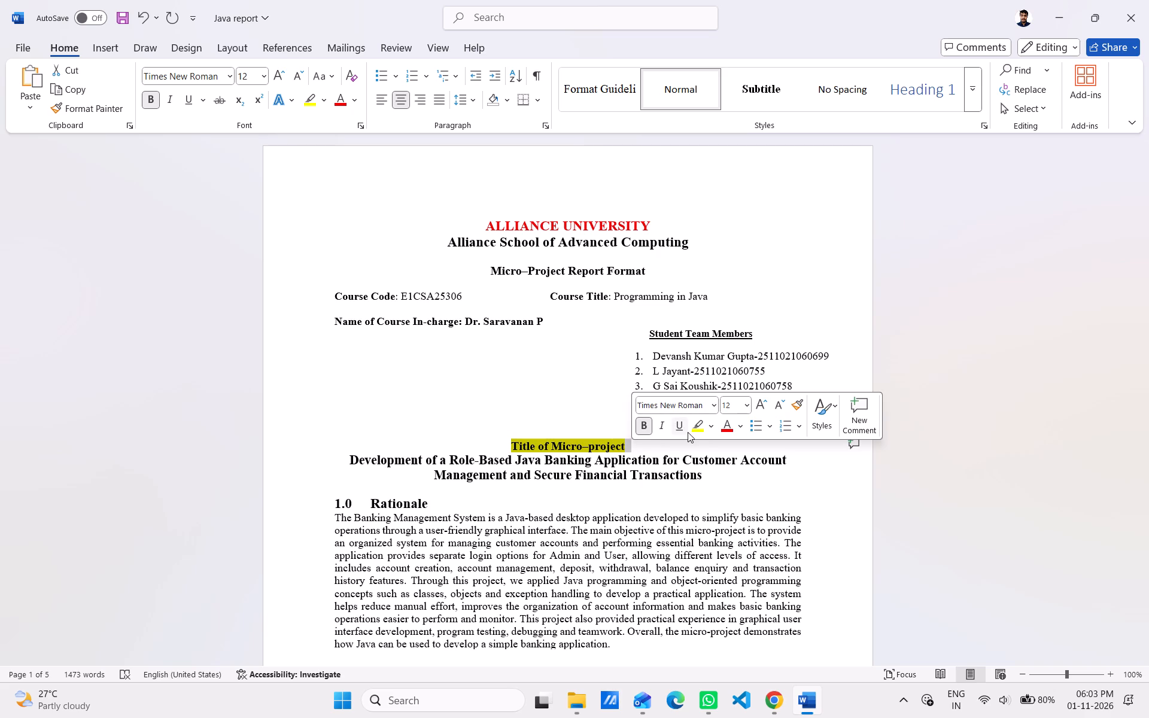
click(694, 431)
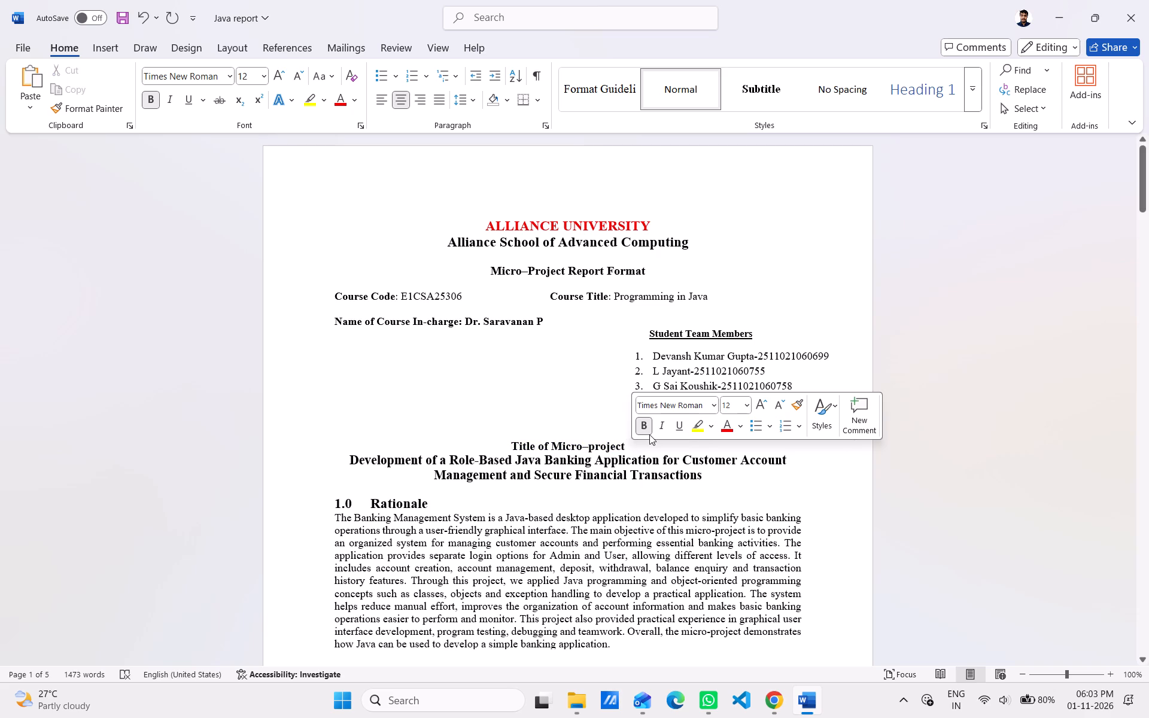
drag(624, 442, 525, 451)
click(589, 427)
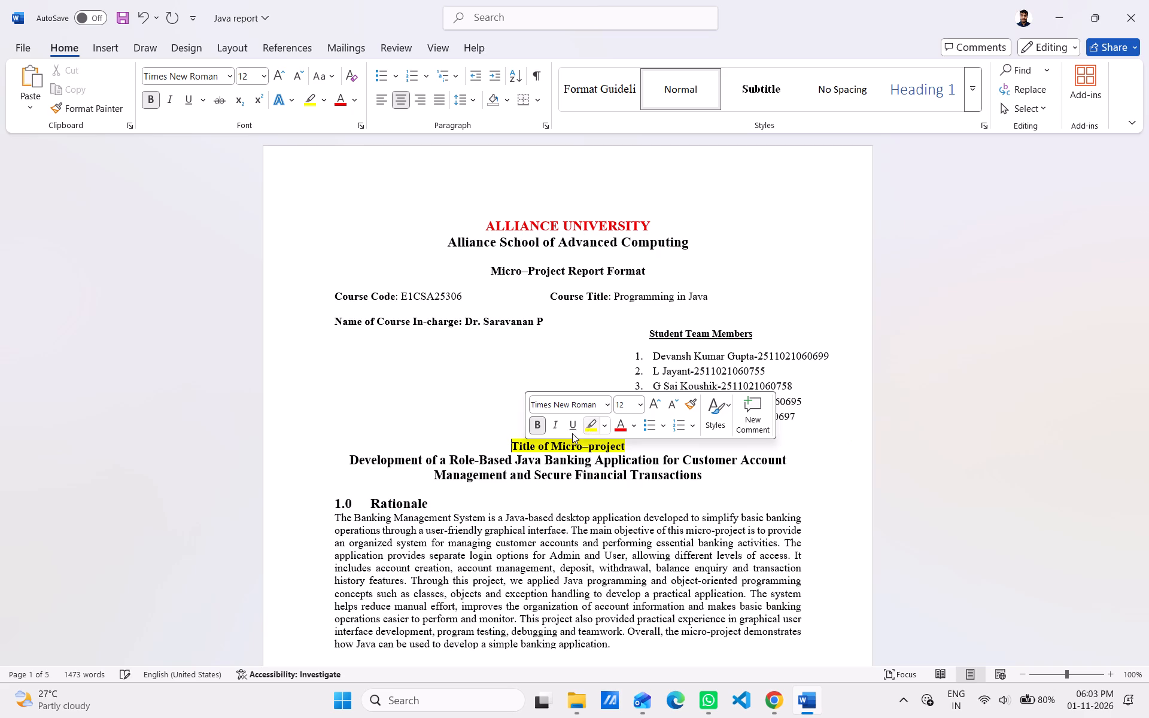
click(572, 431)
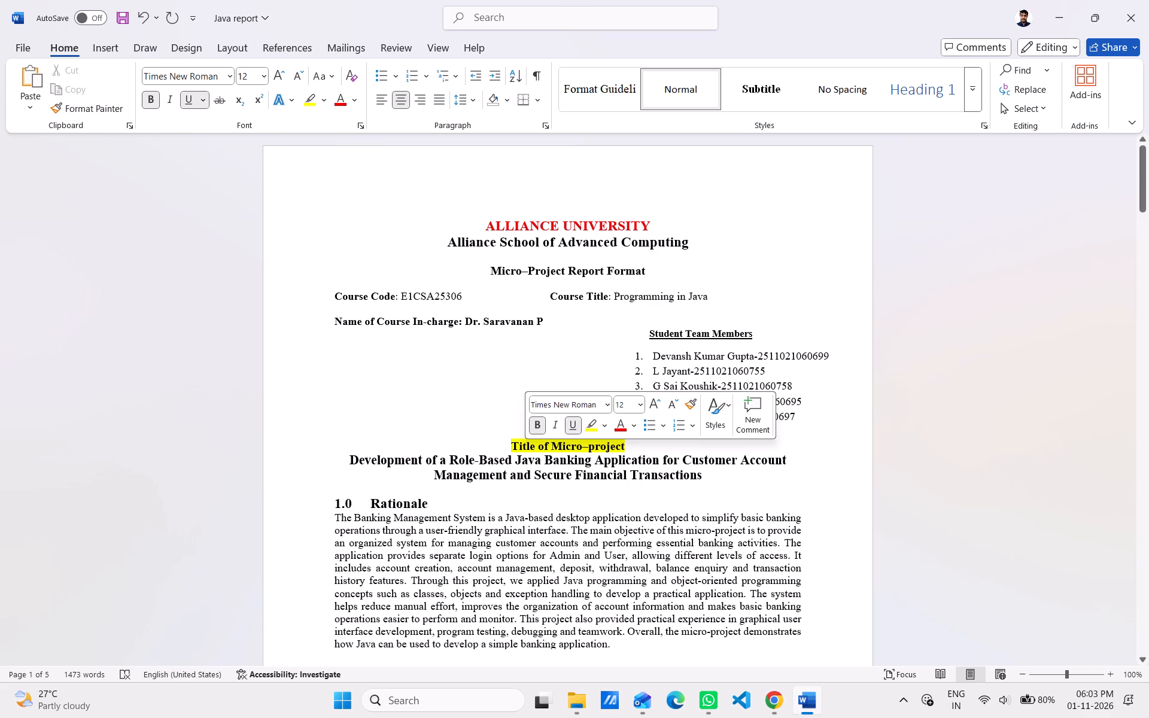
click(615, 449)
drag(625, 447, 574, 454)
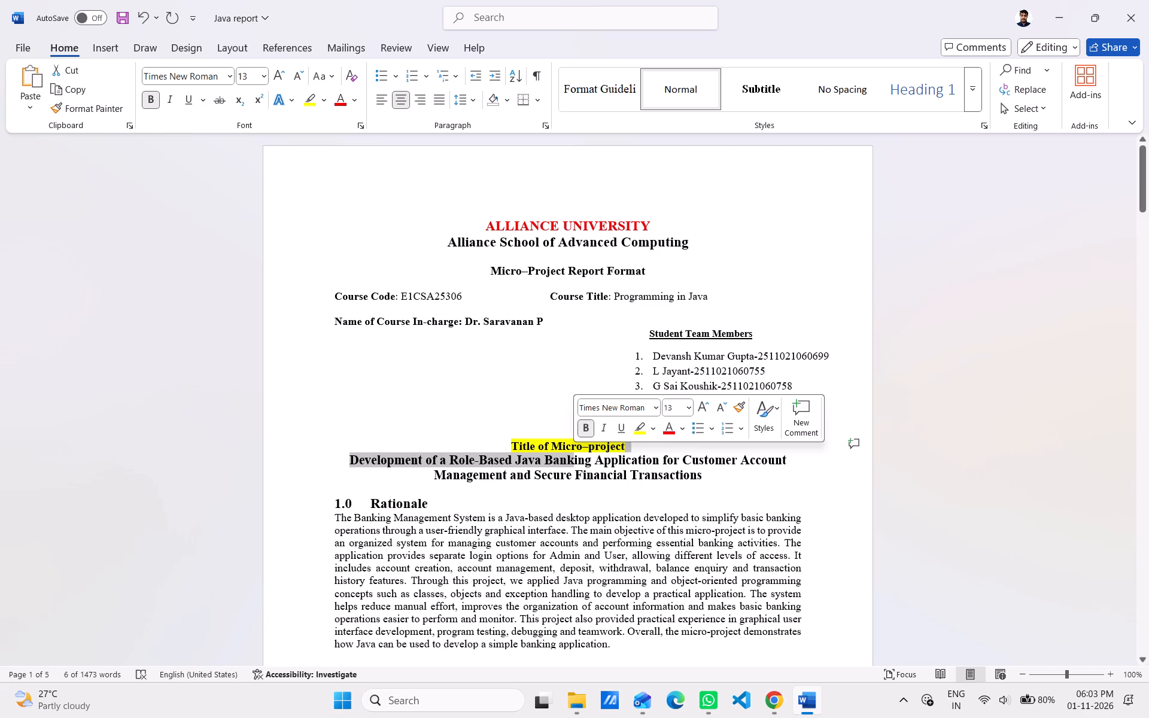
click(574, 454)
Review the report's page layout from the first page through the screenshots and References to the last page.
scroll(574, 454, down, 4)
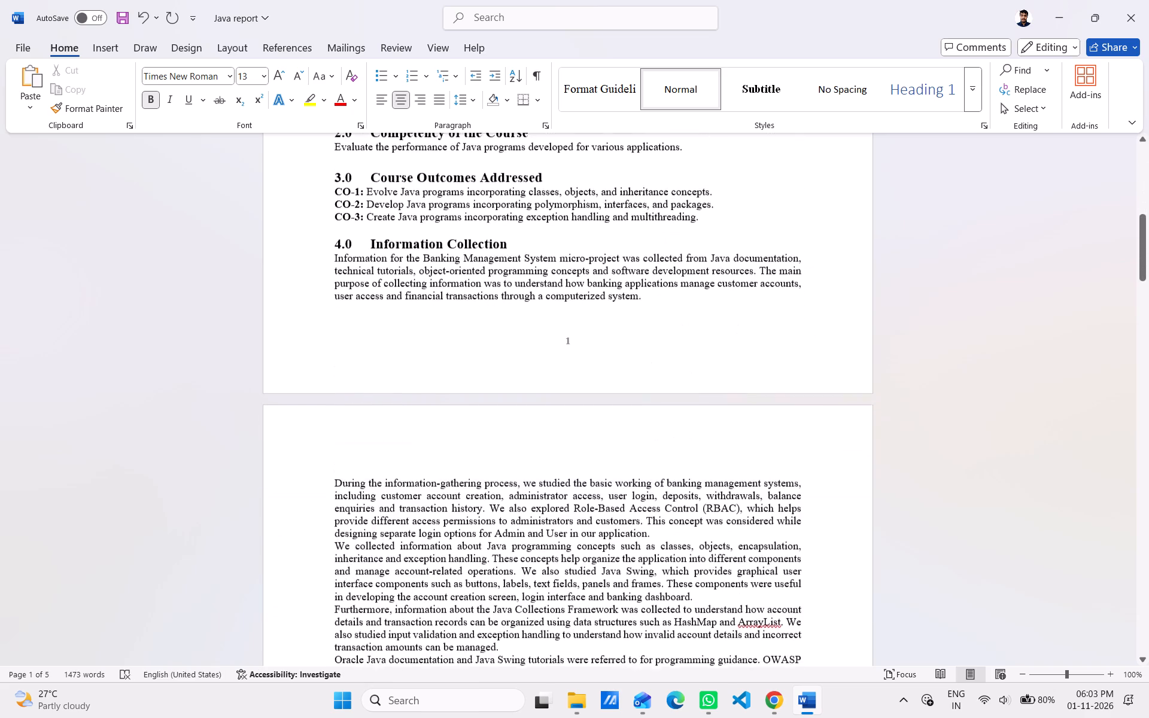
scroll(574, 454, down, 6)
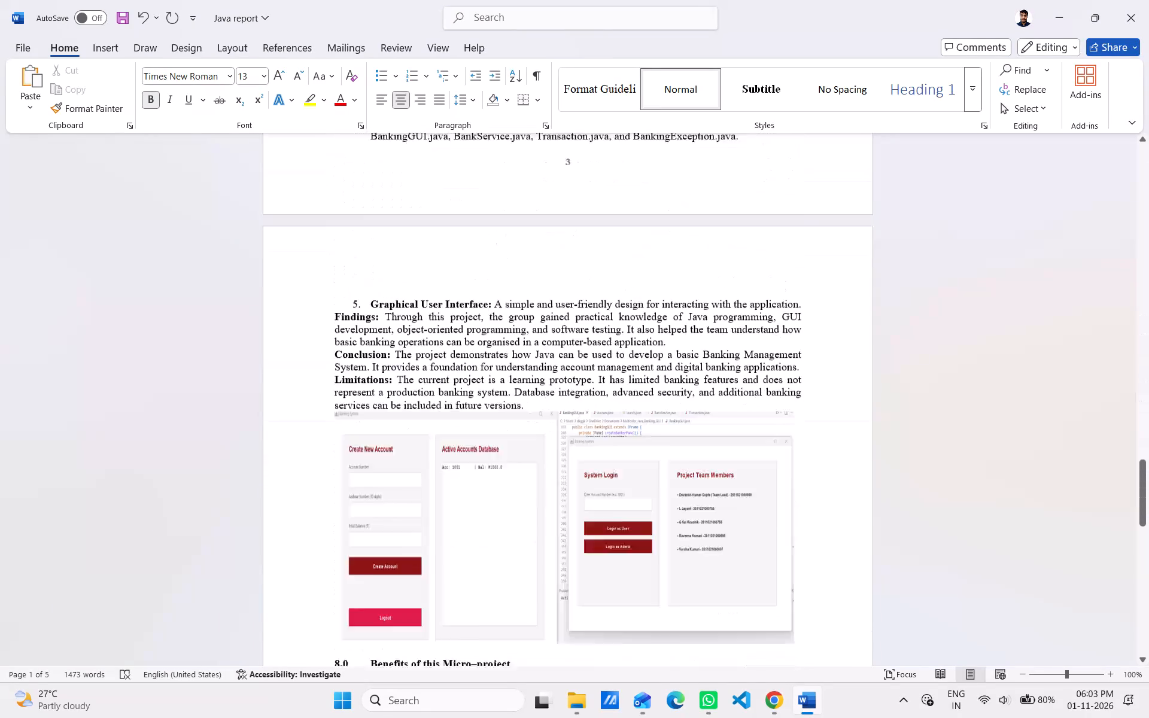
scroll(574, 454, down, 5)
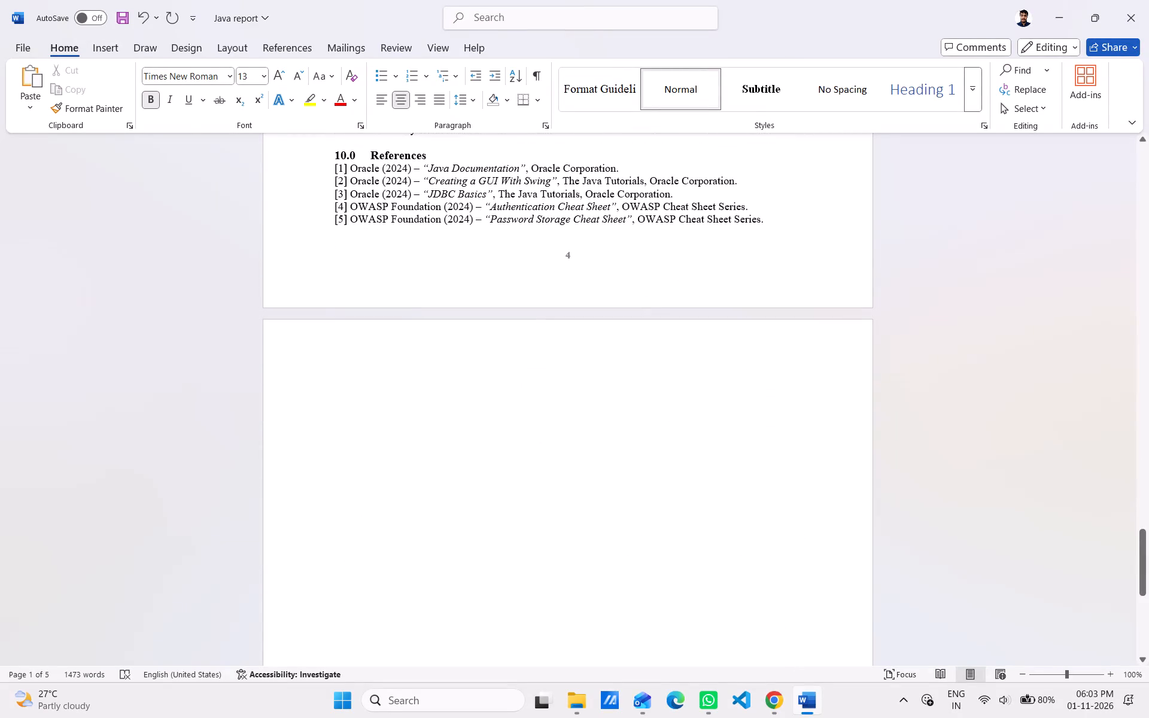
Remove the blank page that follows the last entry in the References section.
click(775, 233)
key(Delete)
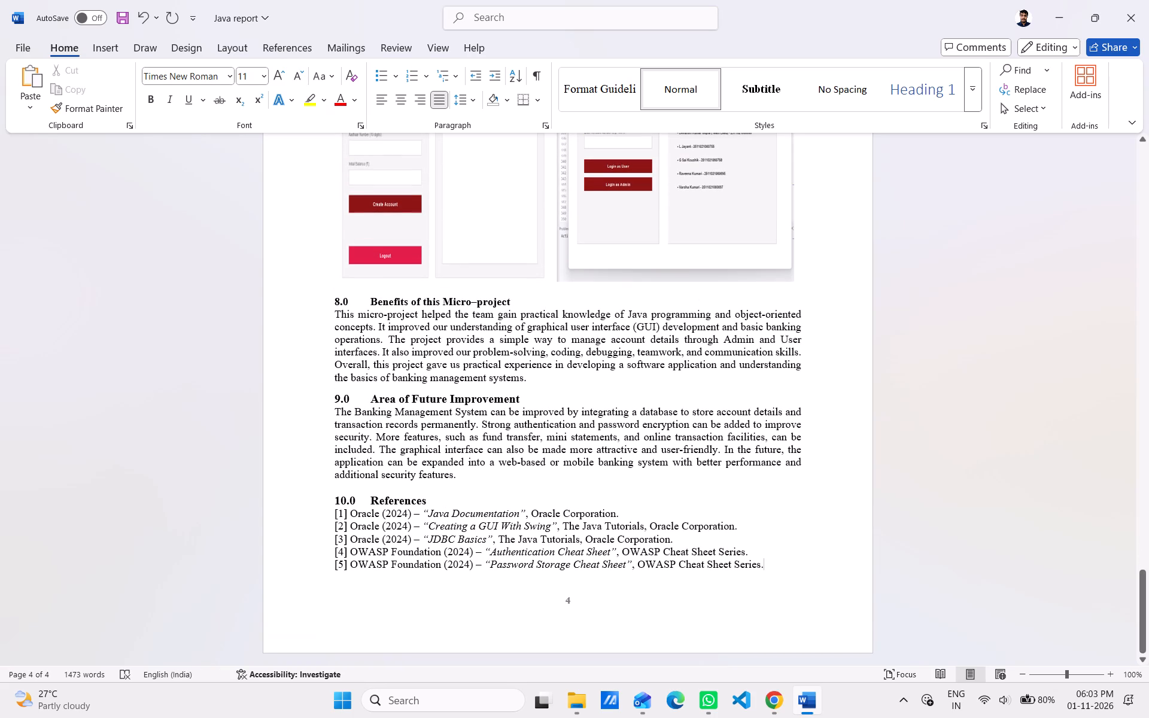
Change the numbered list of project outputs in section 7.0, from Login Interface to Graphical User Interface, to arrowhead bullets.
scroll(539, 544, up, 4)
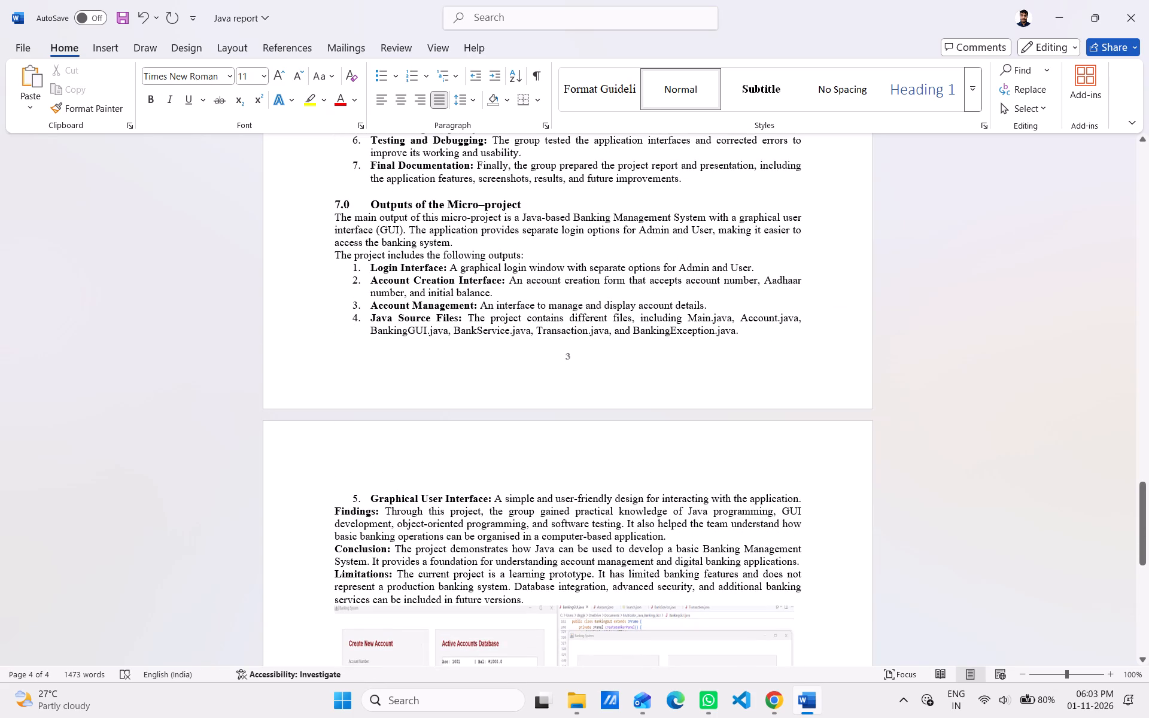
scroll(347, 599, up, 2)
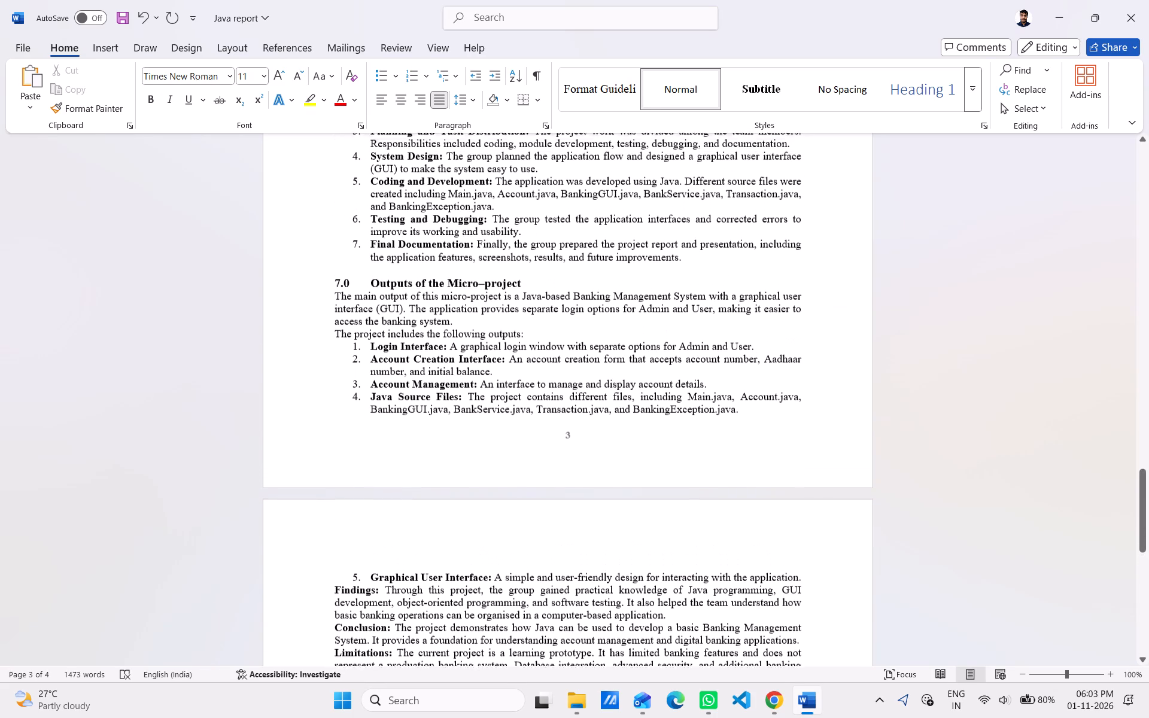
scroll(347, 599, up, 1)
drag(346, 355, 424, 522)
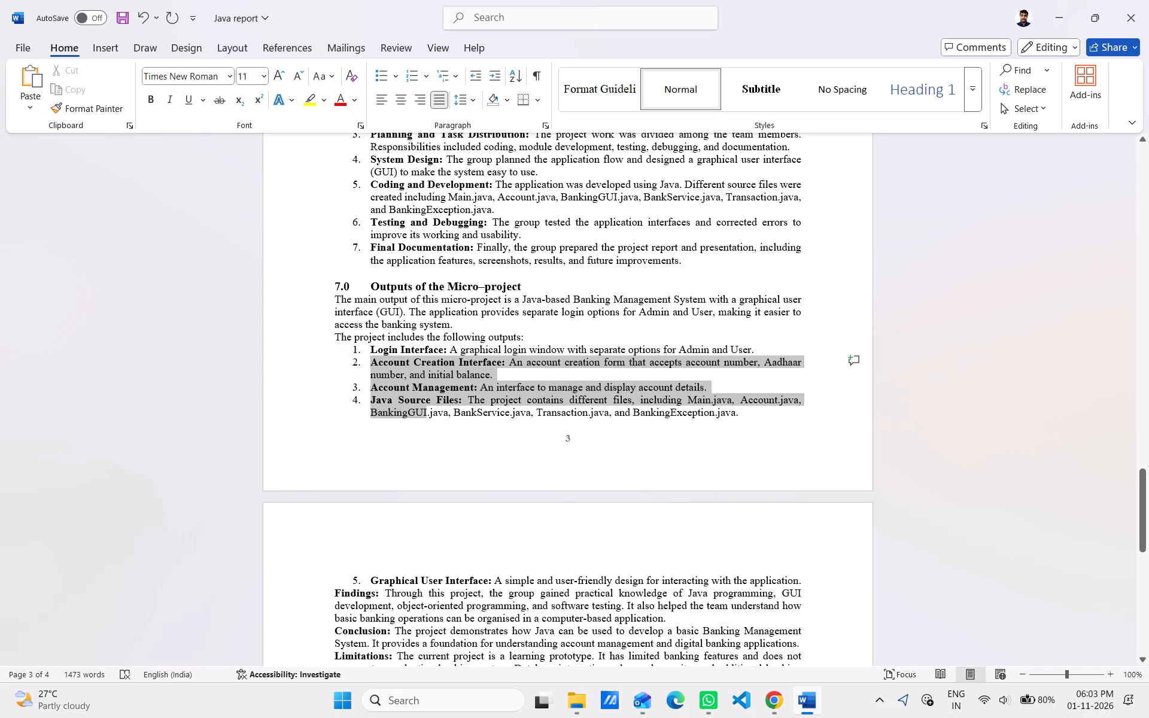
drag(424, 522, 422, 562)
drag(345, 343, 476, 588)
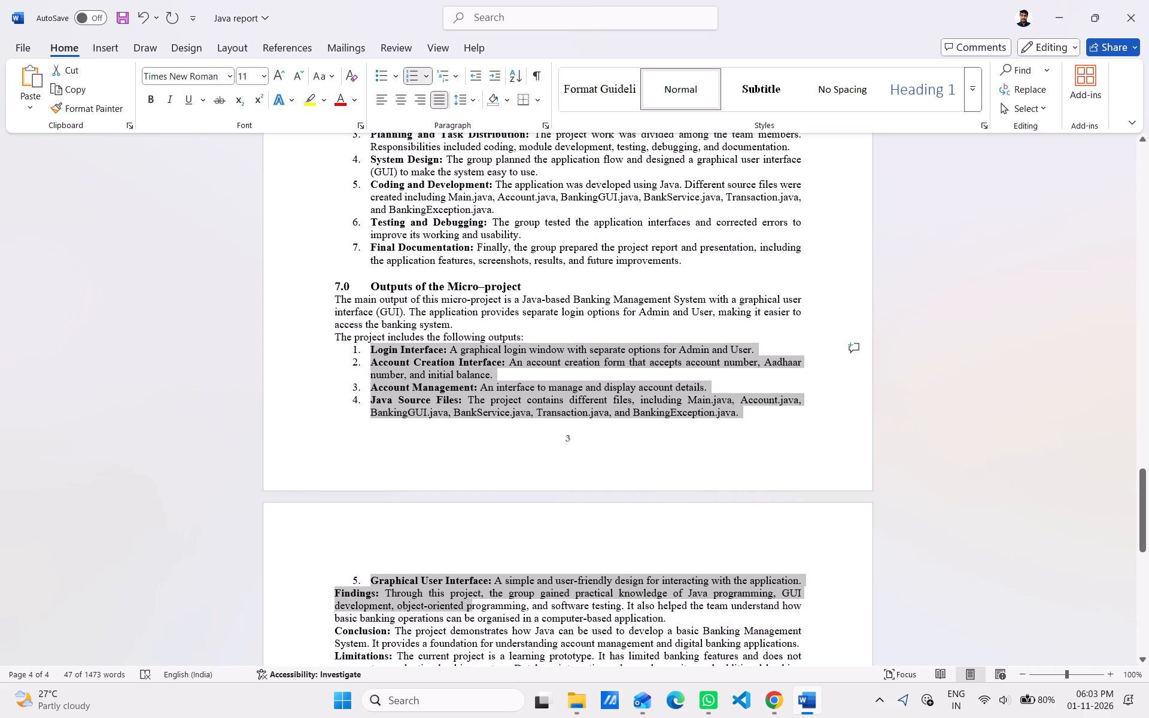
drag(476, 588, 492, 661)
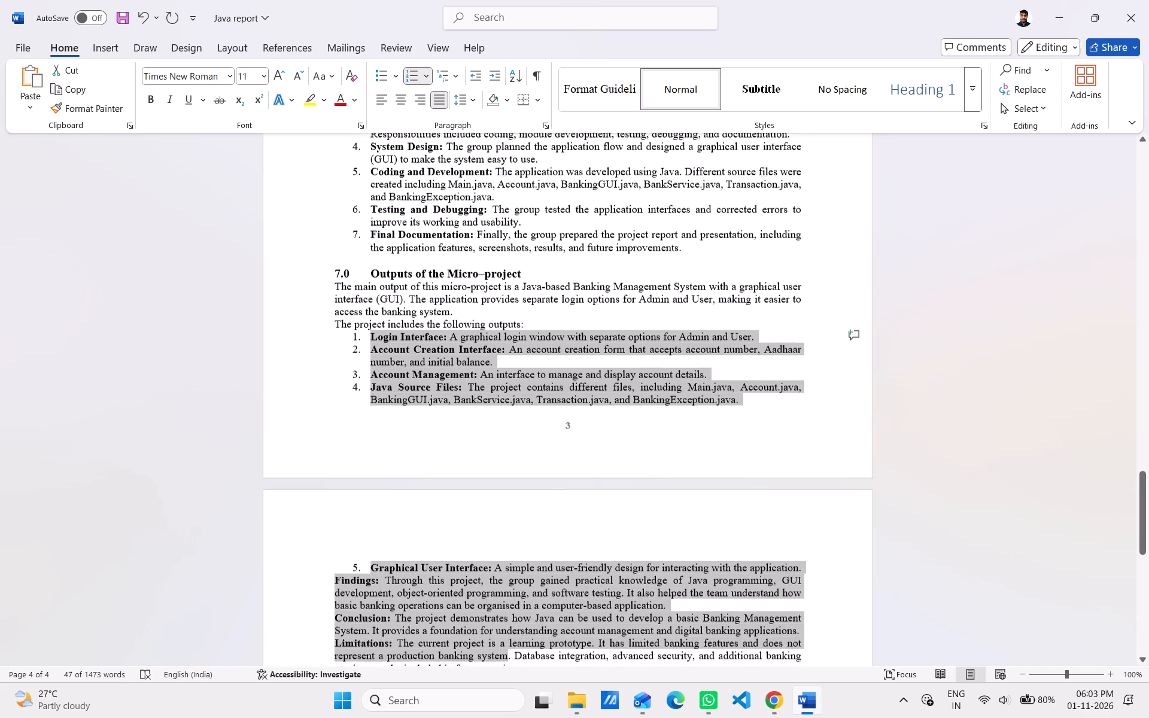
drag(492, 661, 533, 562)
click(620, 484)
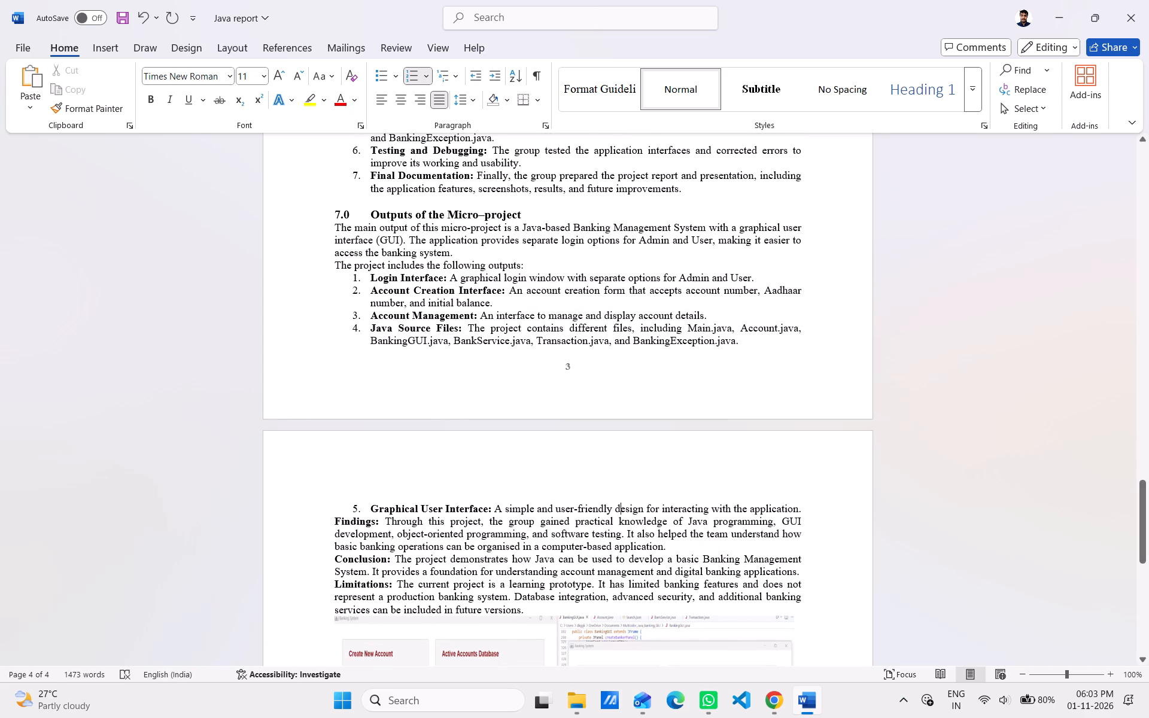
drag(800, 509, 360, 266)
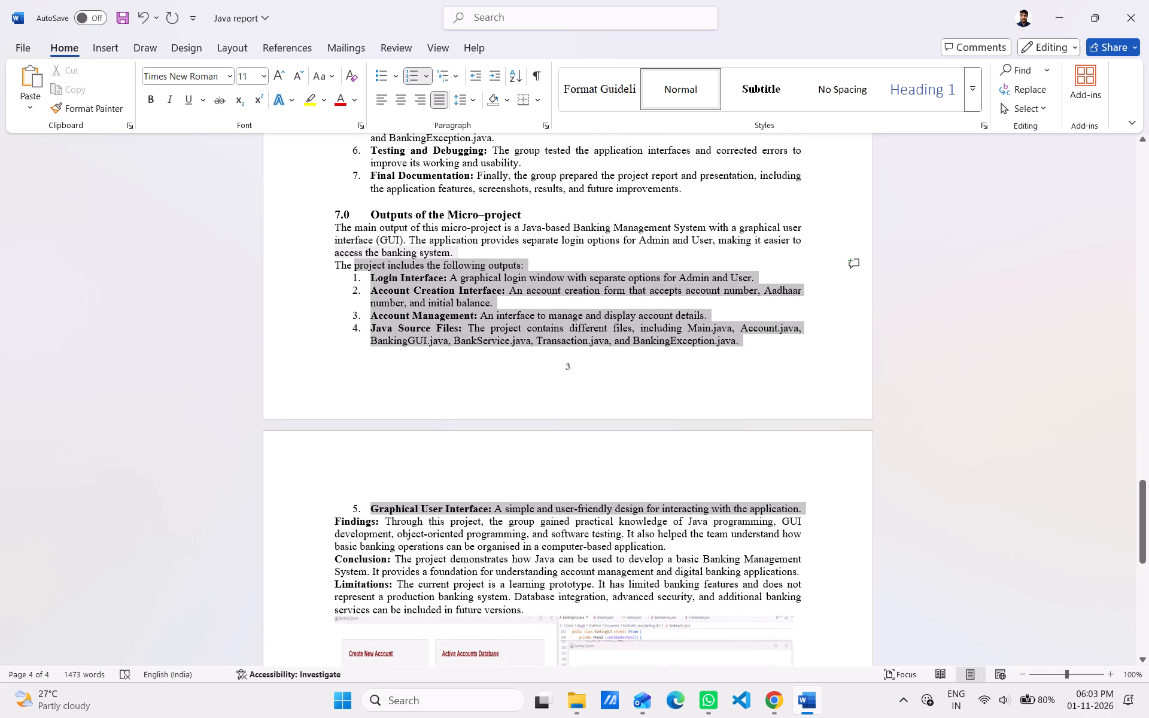
drag(360, 266, 365, 278)
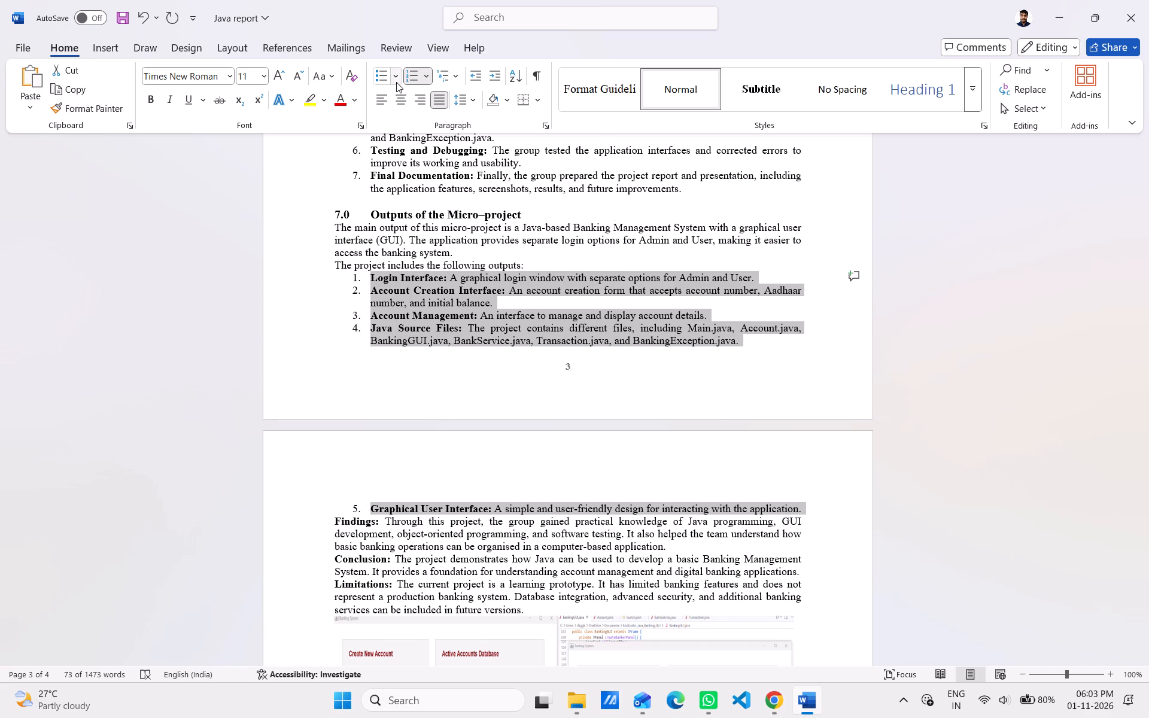
click(396, 82)
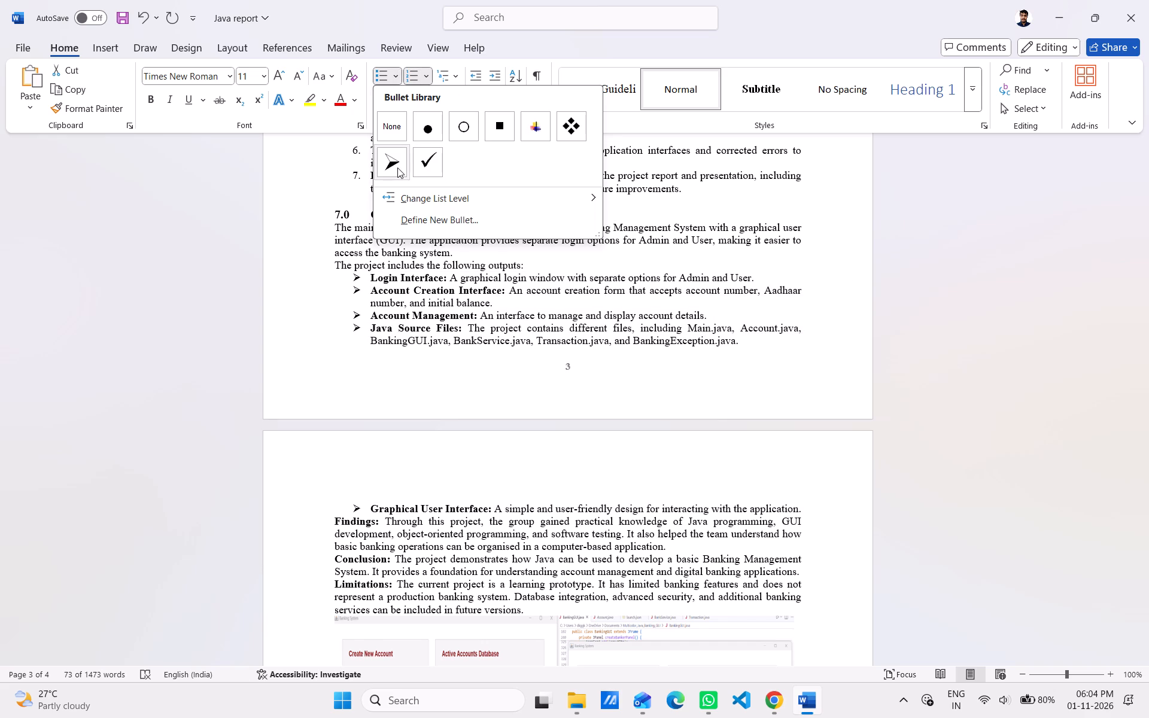
click(397, 168)
click(893, 311)
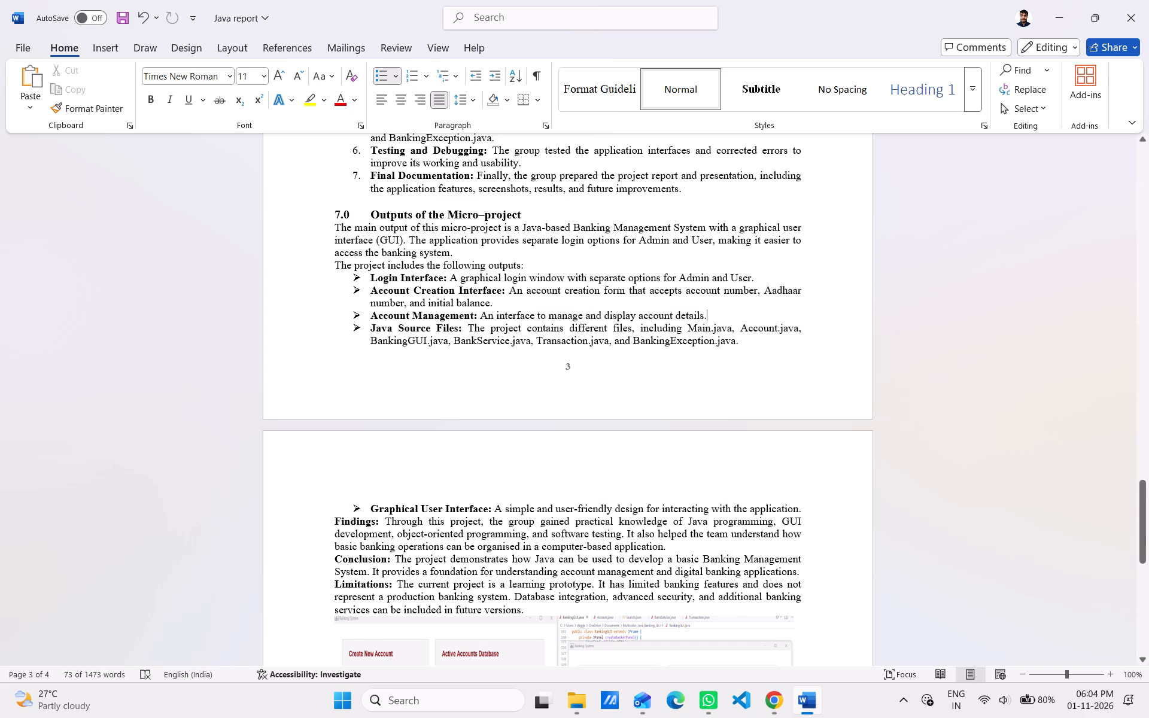
Change the numbered list in section 6.0 Methodology Followed, from Topic Selection to Final Documentation, to arrowhead bullets.
scroll(893, 311, up, 2)
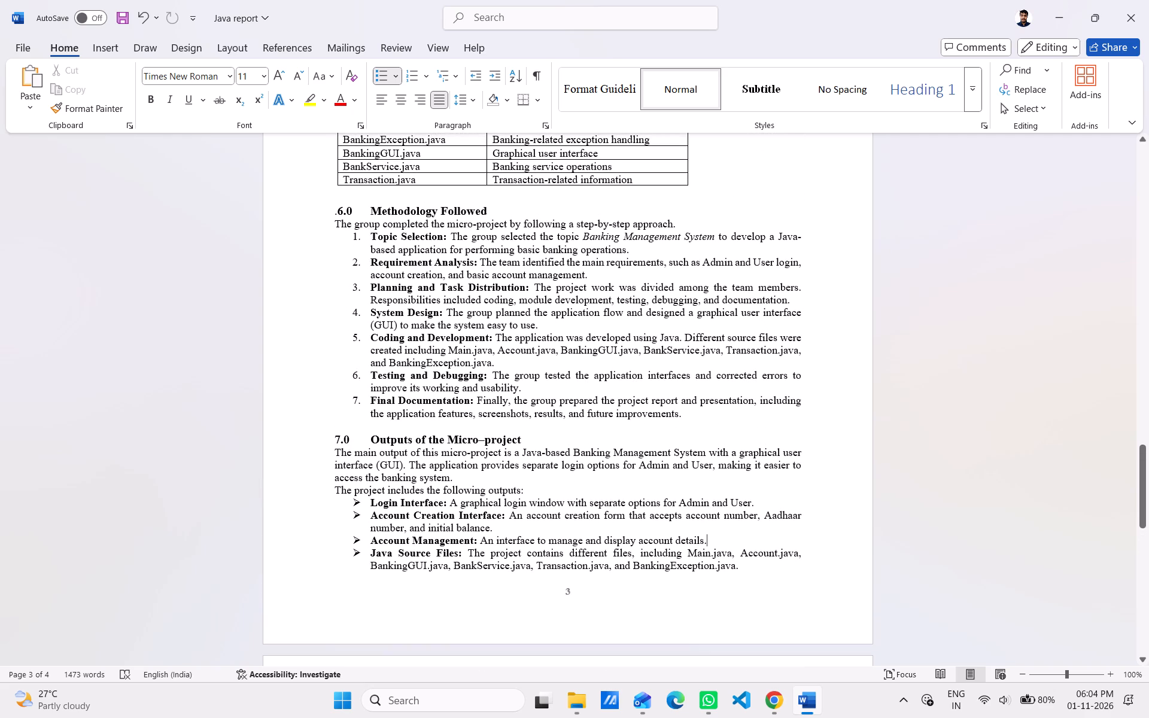
drag(693, 413, 369, 235)
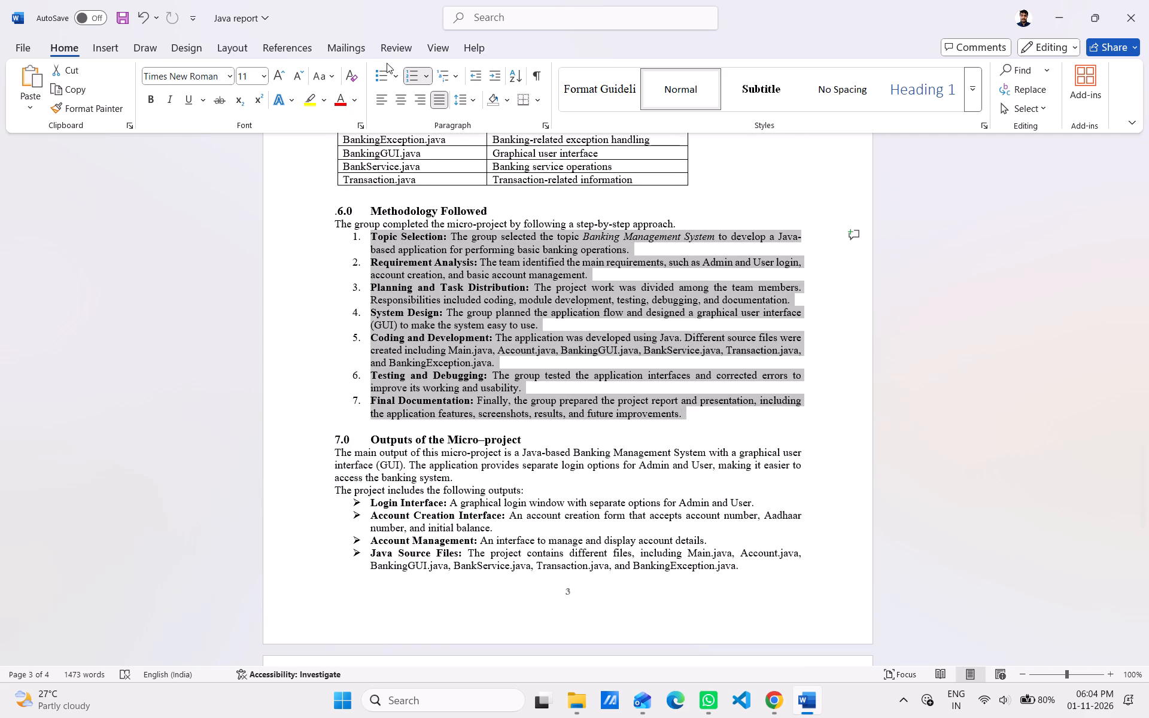
click(398, 78)
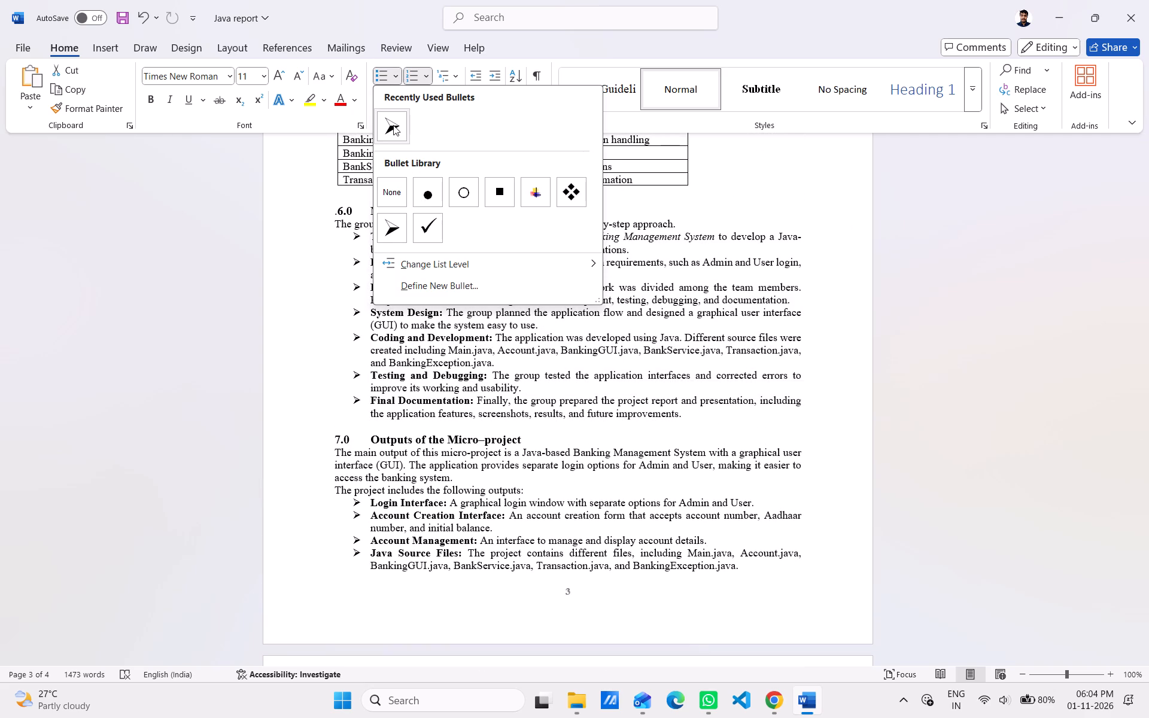
click(393, 125)
click(916, 299)
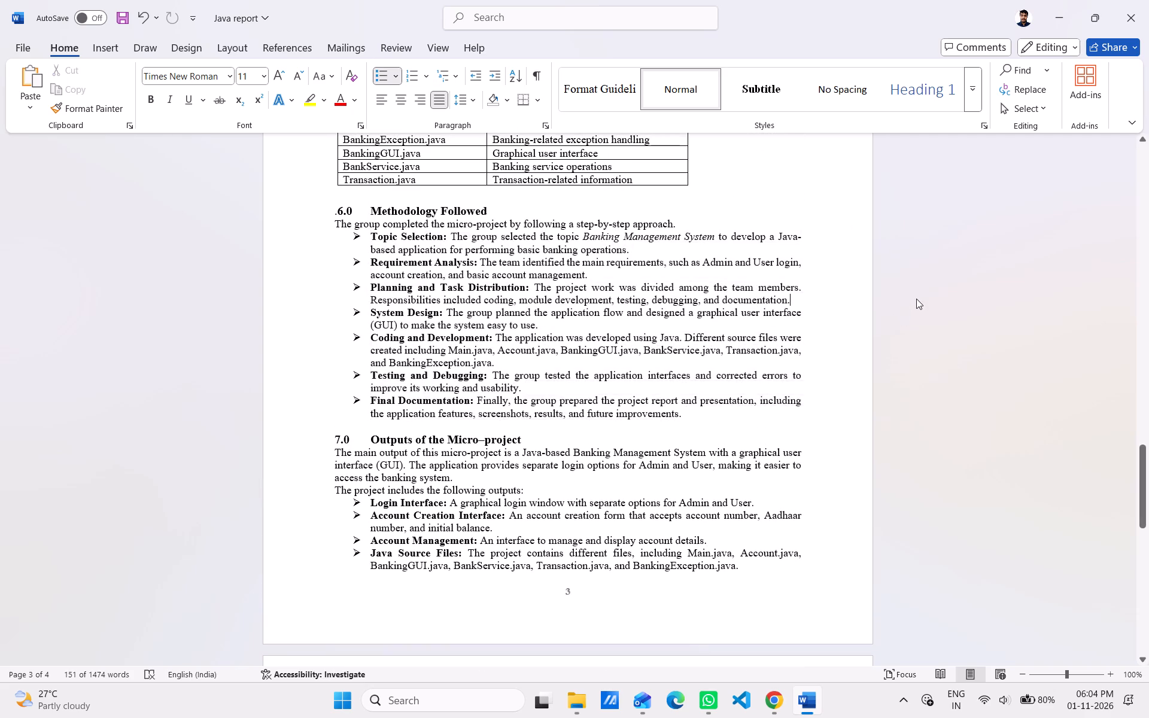
Widen the Java File and Purpose table so it ends level with the introductory sentence above it.
scroll(916, 299, up, 4)
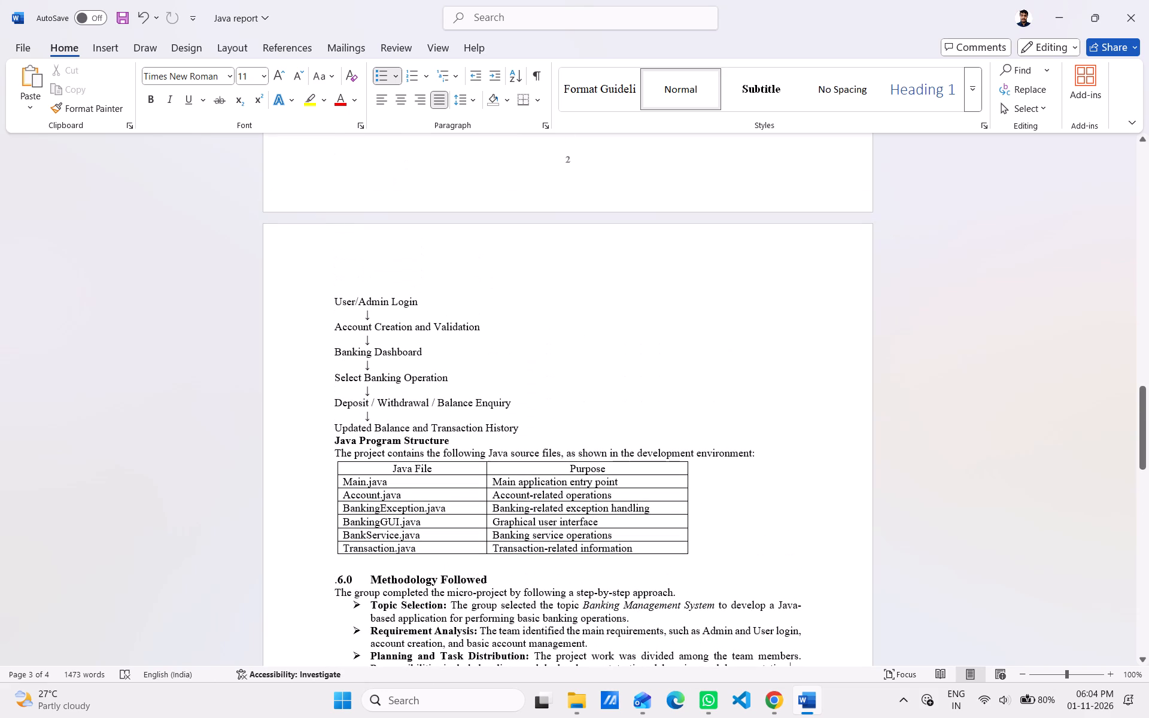
drag(695, 563, 782, 552)
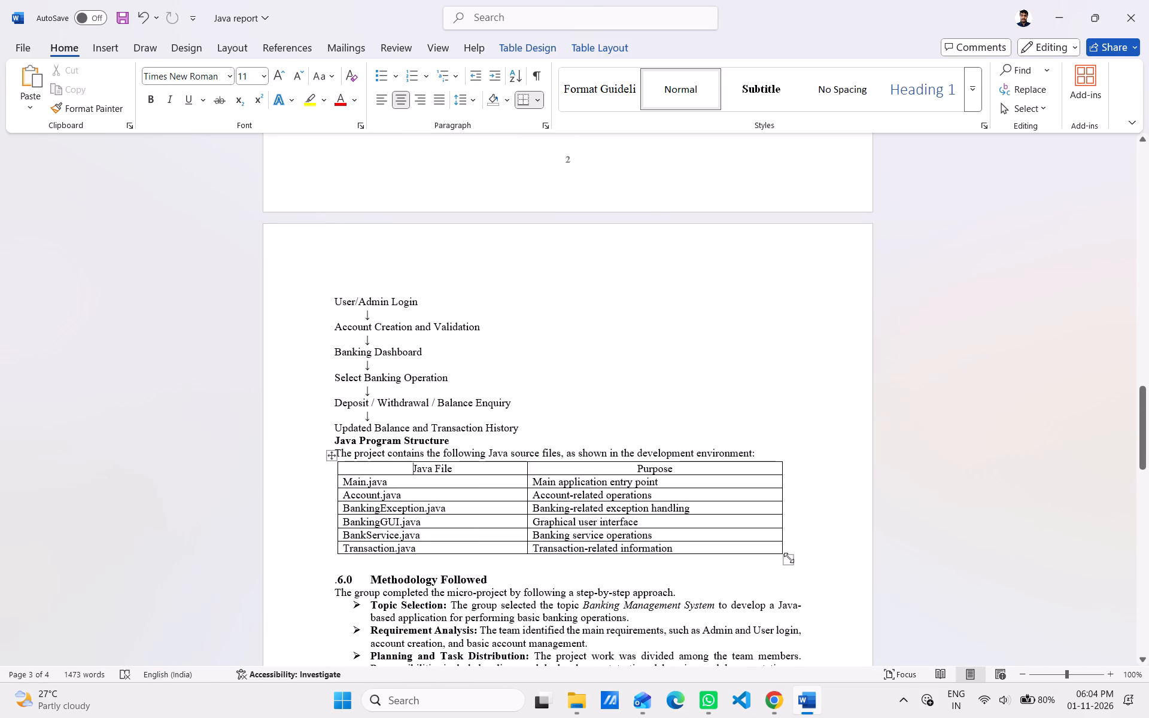
drag(789, 558, 810, 561)
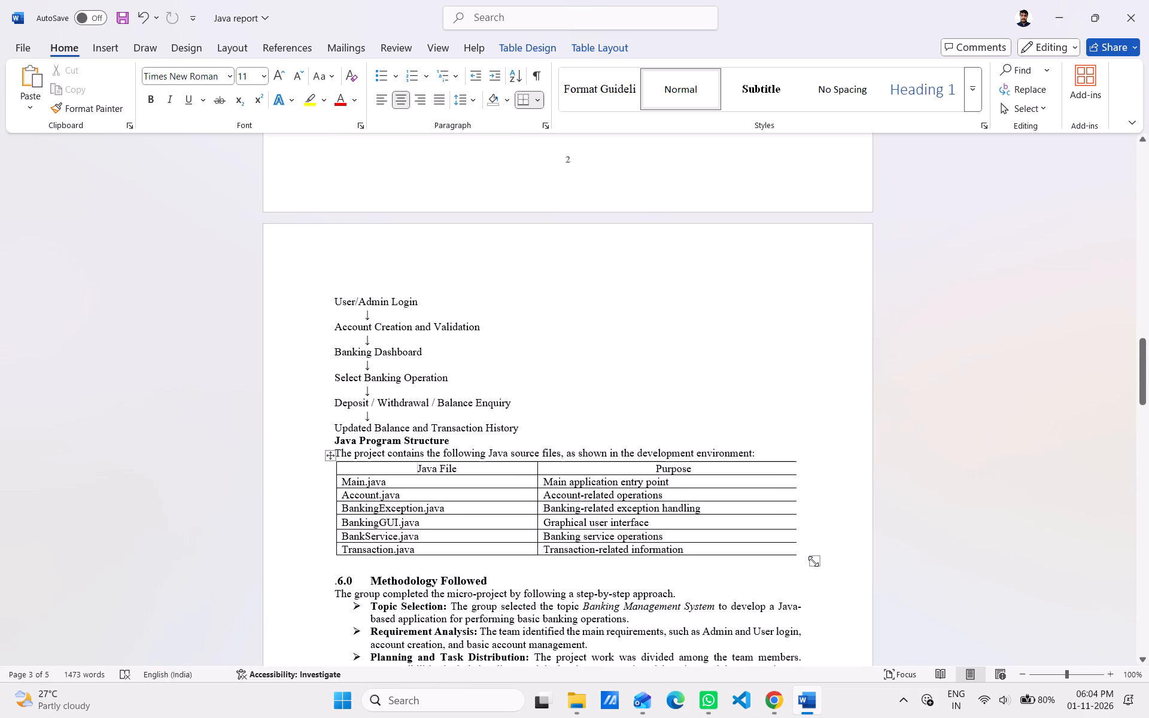
drag(813, 561, 755, 560)
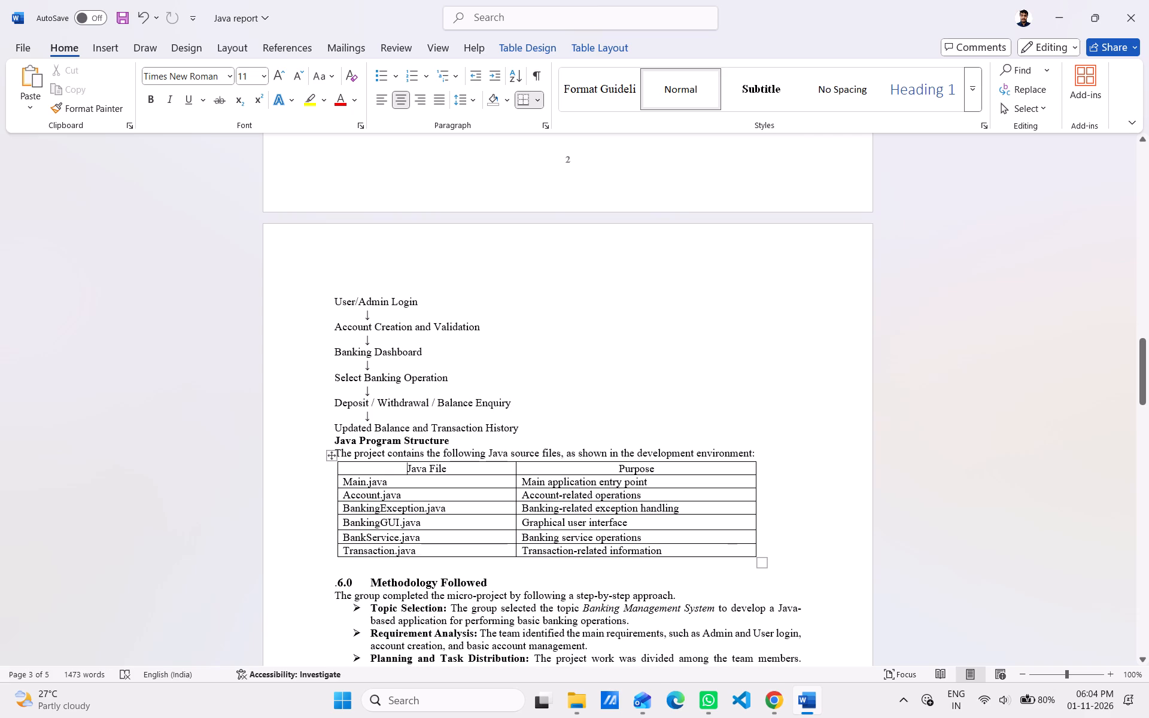
Shade all cells of the Java File and Purpose table with the lightest grey theme colour.
click(336, 455)
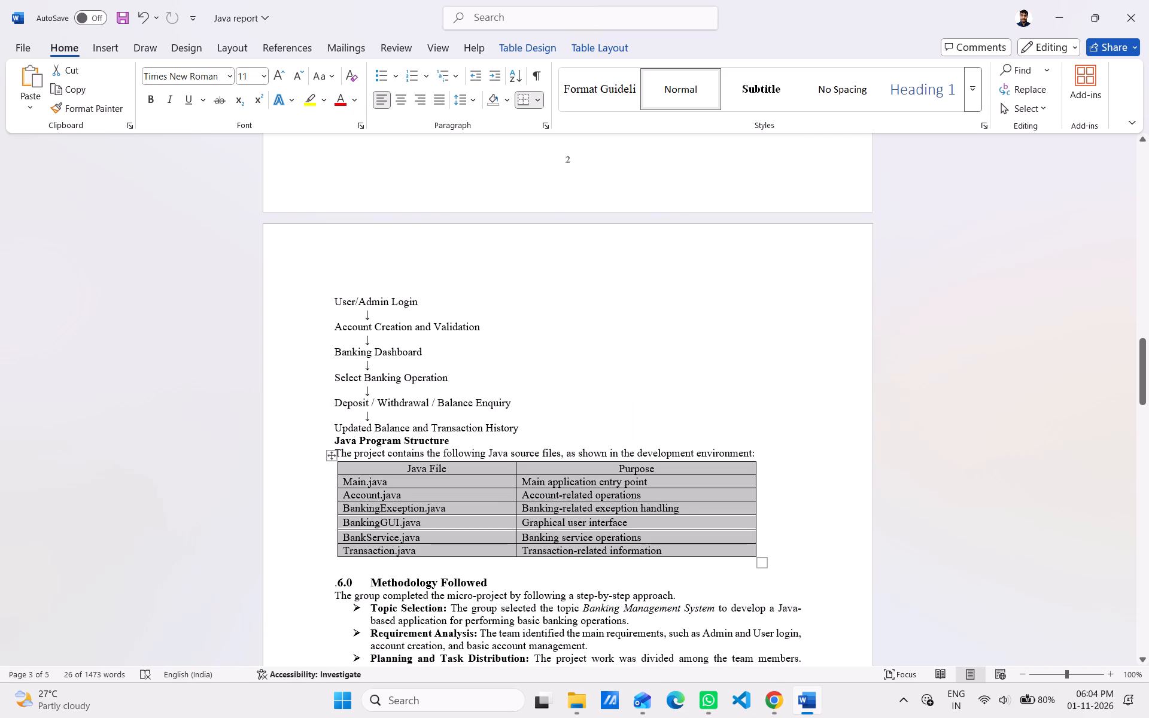
click(567, 51)
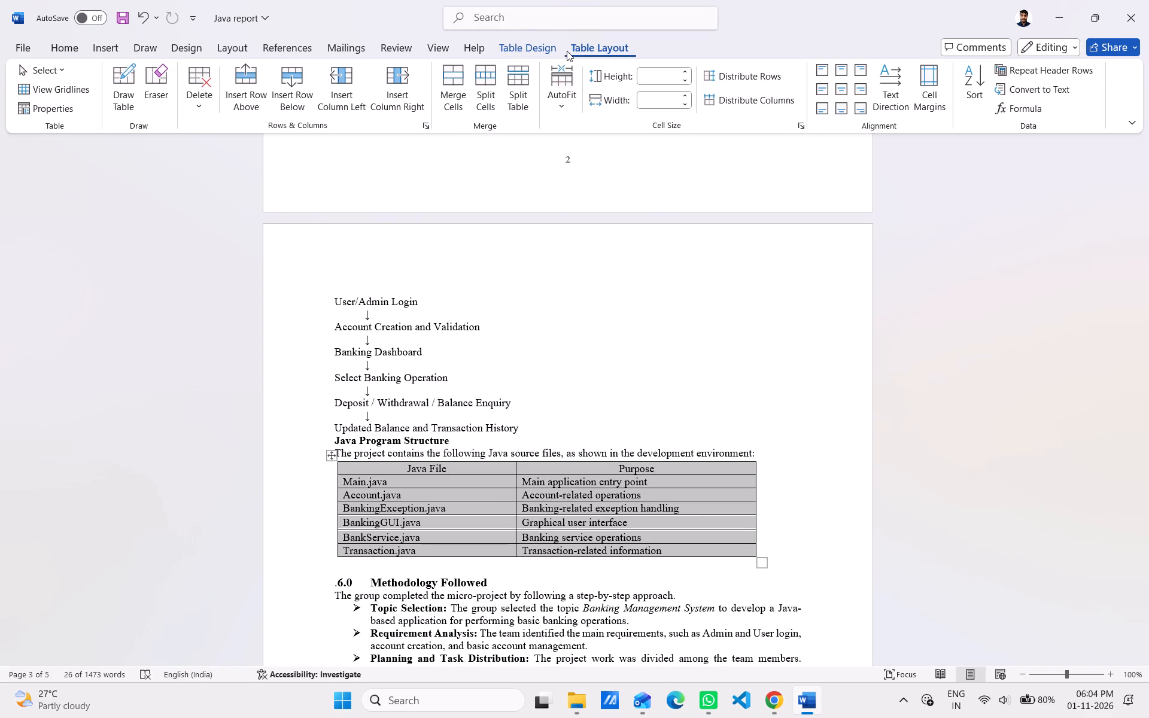
click(548, 49)
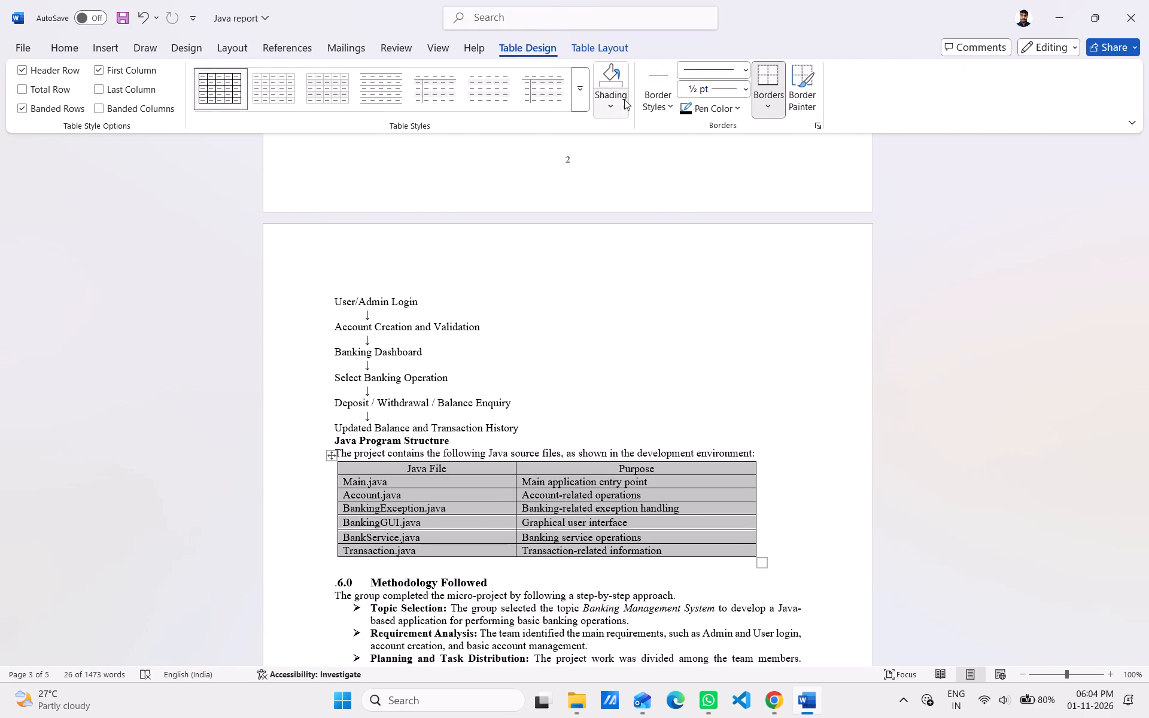
click(619, 99)
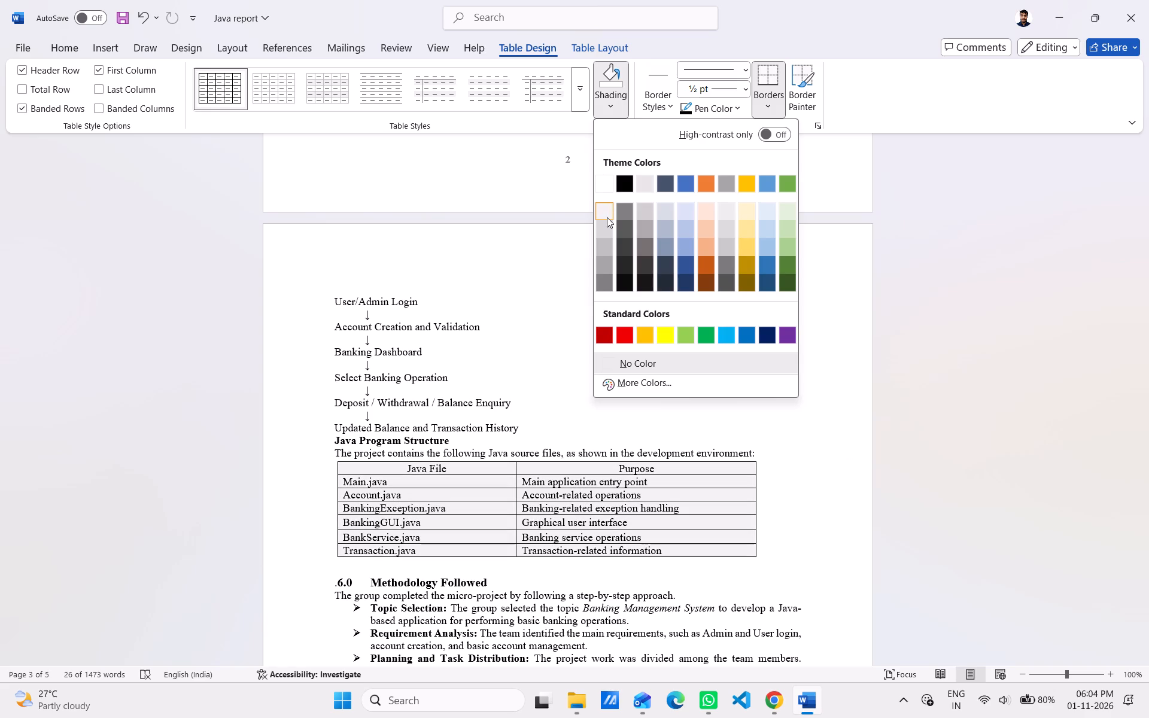
click(607, 217)
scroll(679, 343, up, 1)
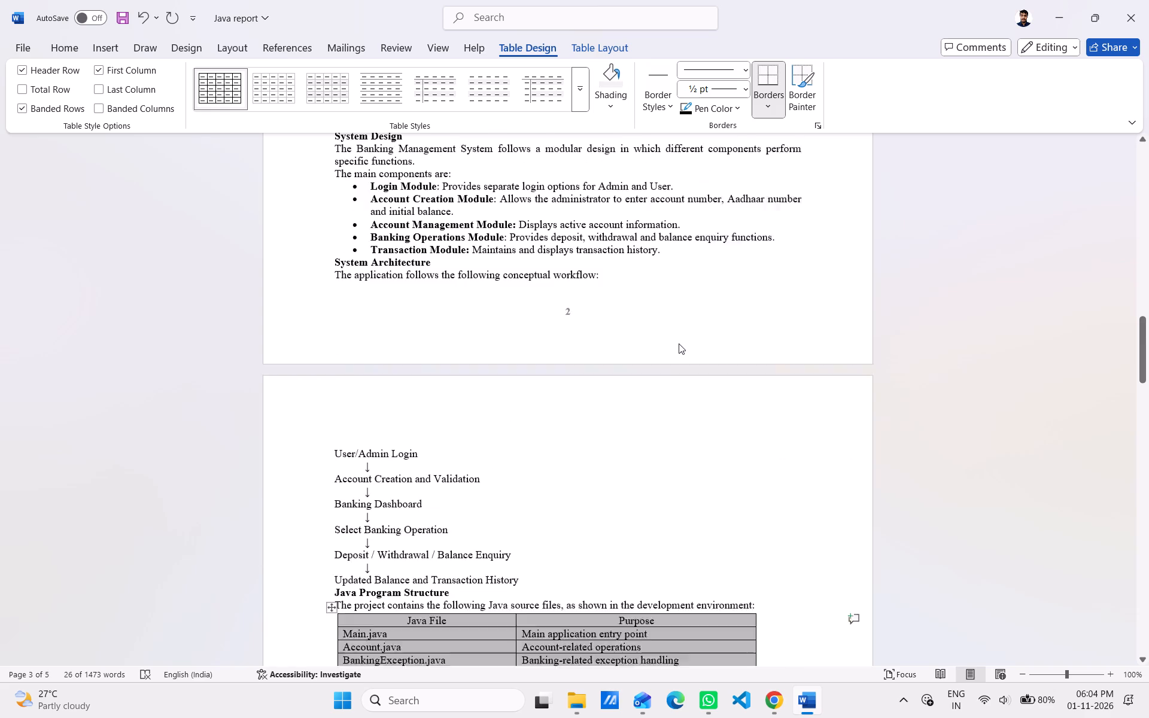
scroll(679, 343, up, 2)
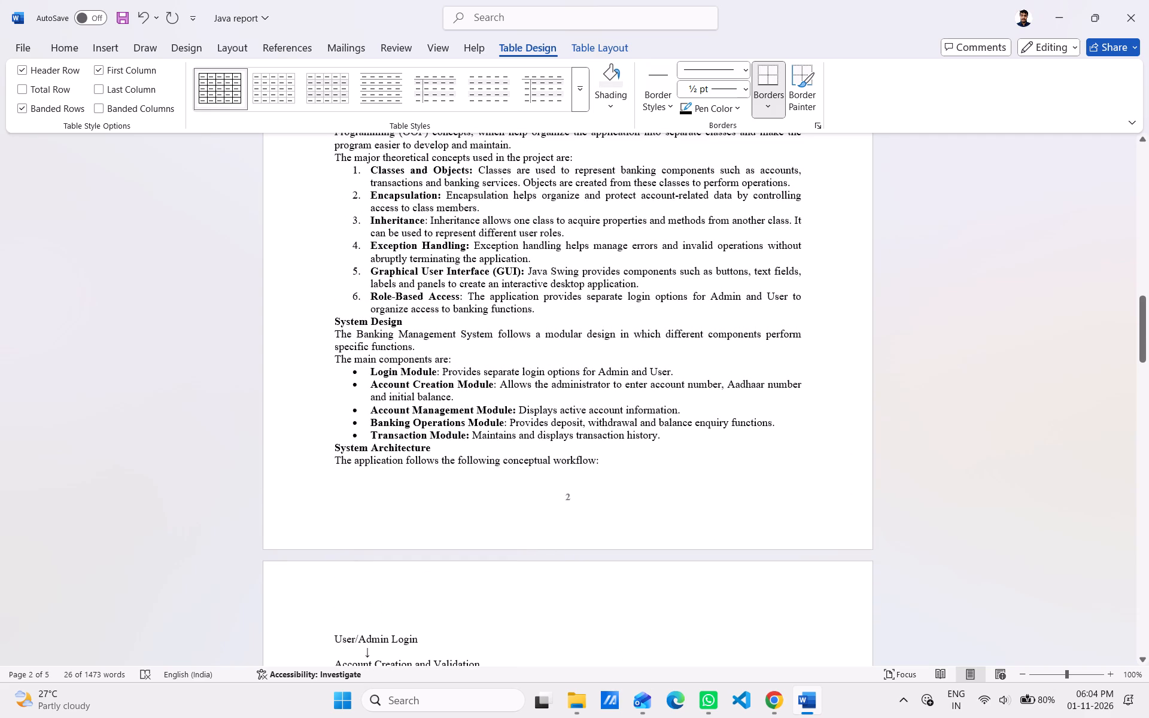
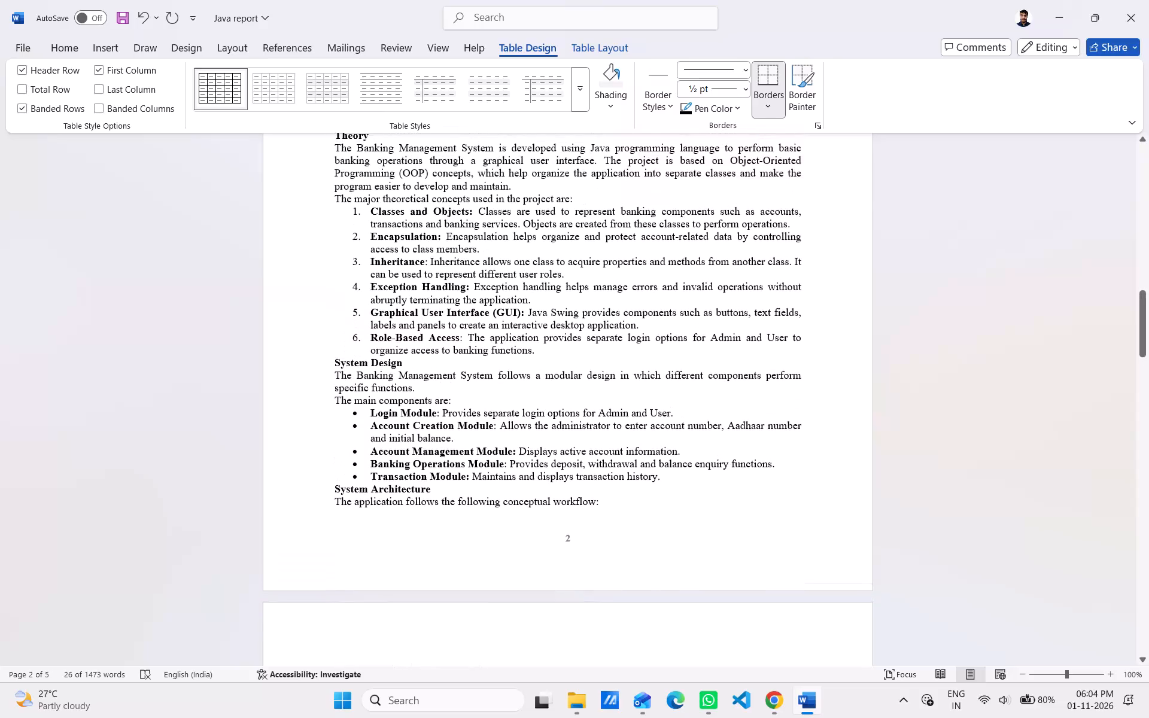
Change the System Design list of main components, from Login Module to Transaction Module, to arrowhead bullets.
scroll(674, 438, up, 1)
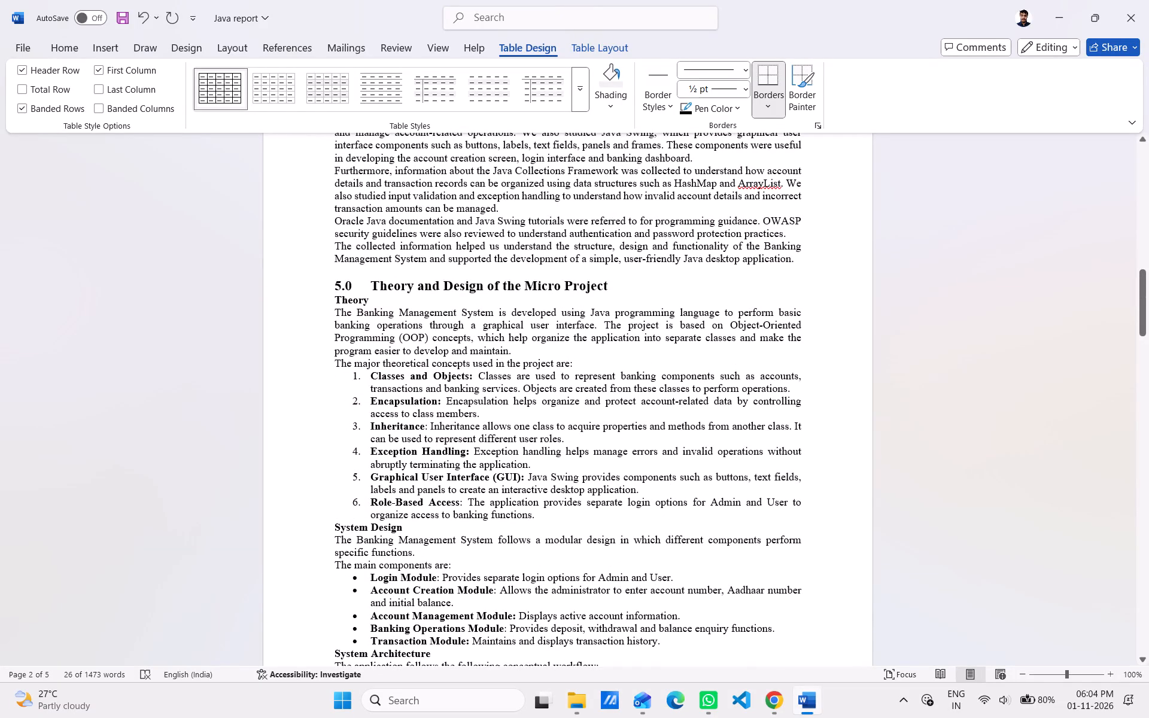
scroll(528, 524, down, 1)
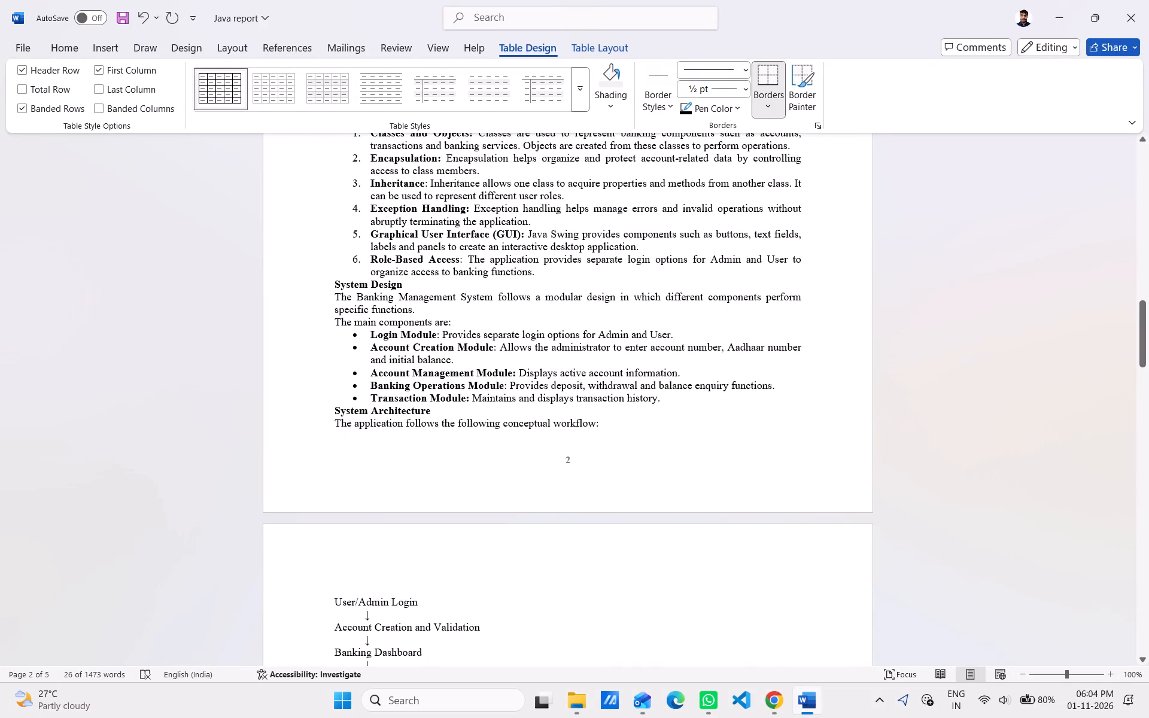
scroll(528, 524, up, 1)
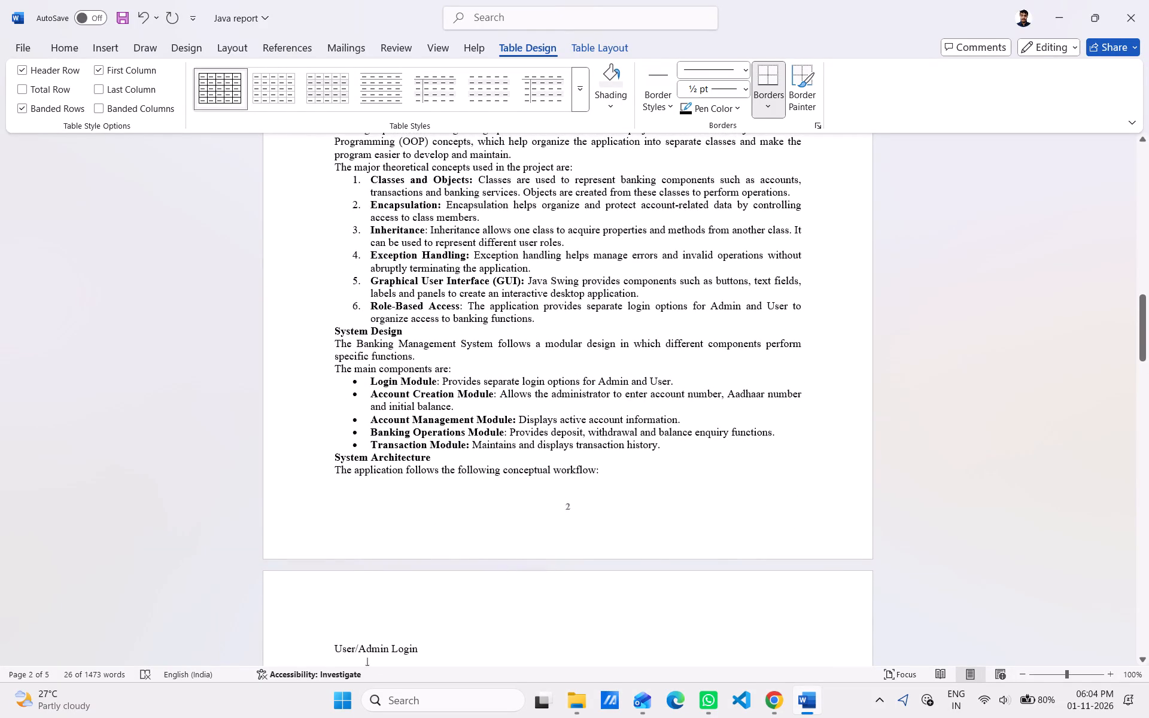
drag(659, 443, 390, 394)
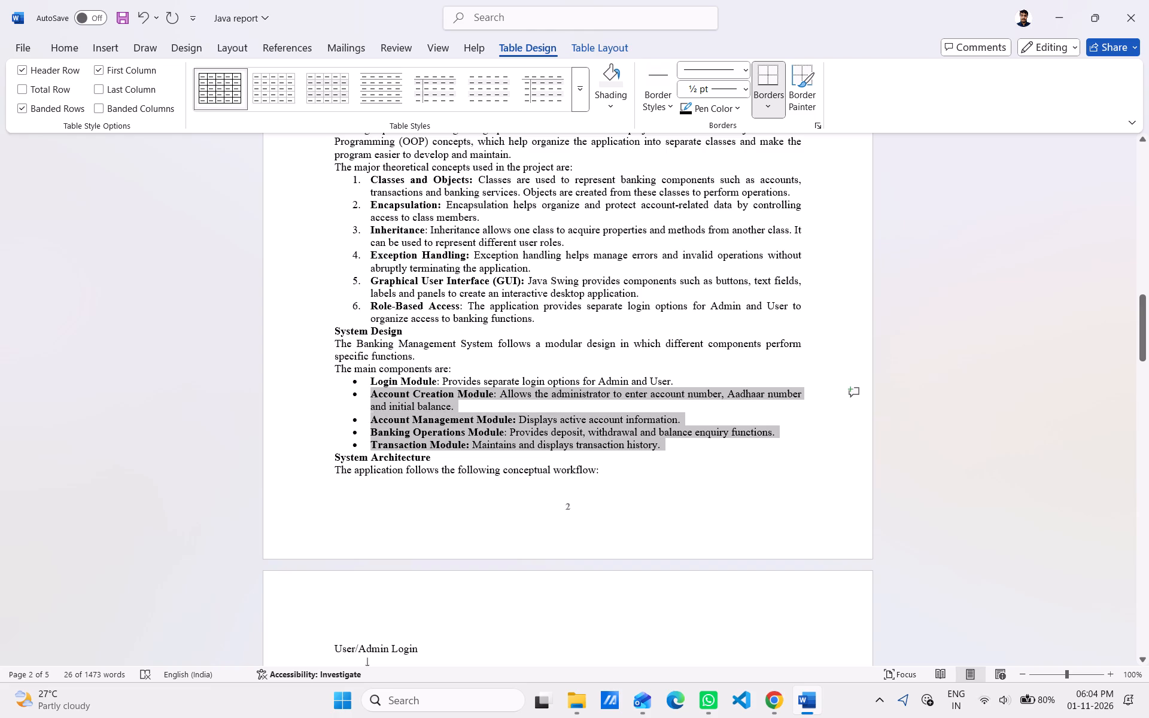
drag(390, 394, 378, 383)
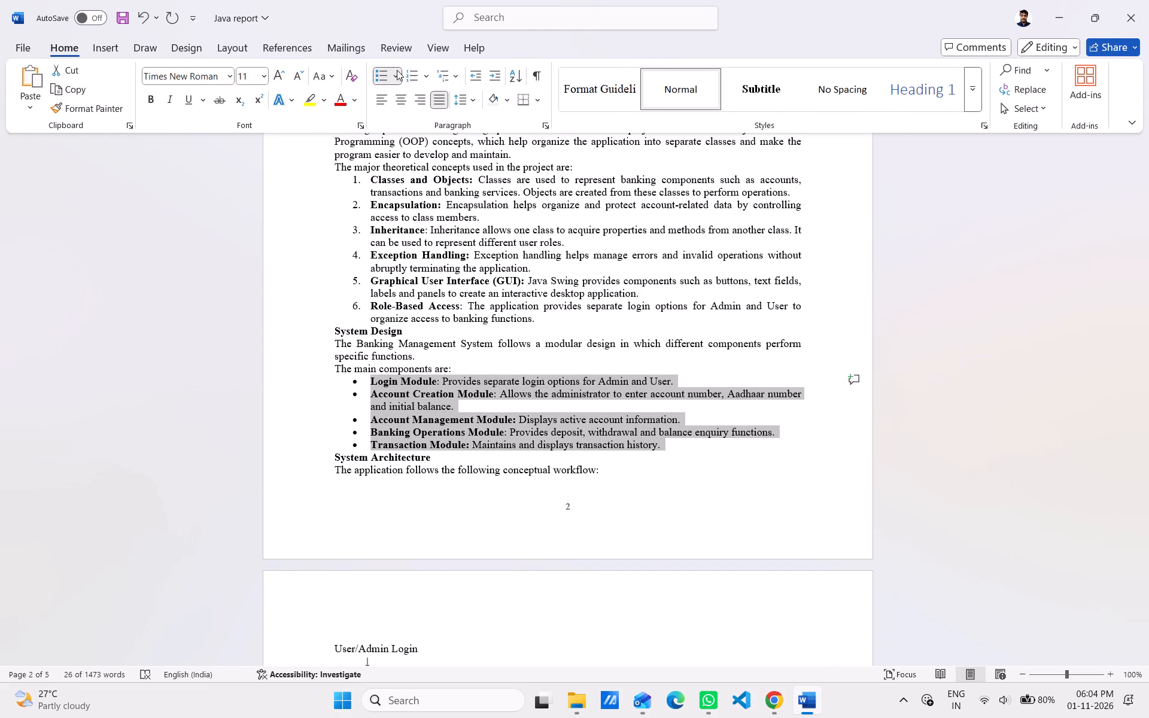
click(396, 74)
click(403, 226)
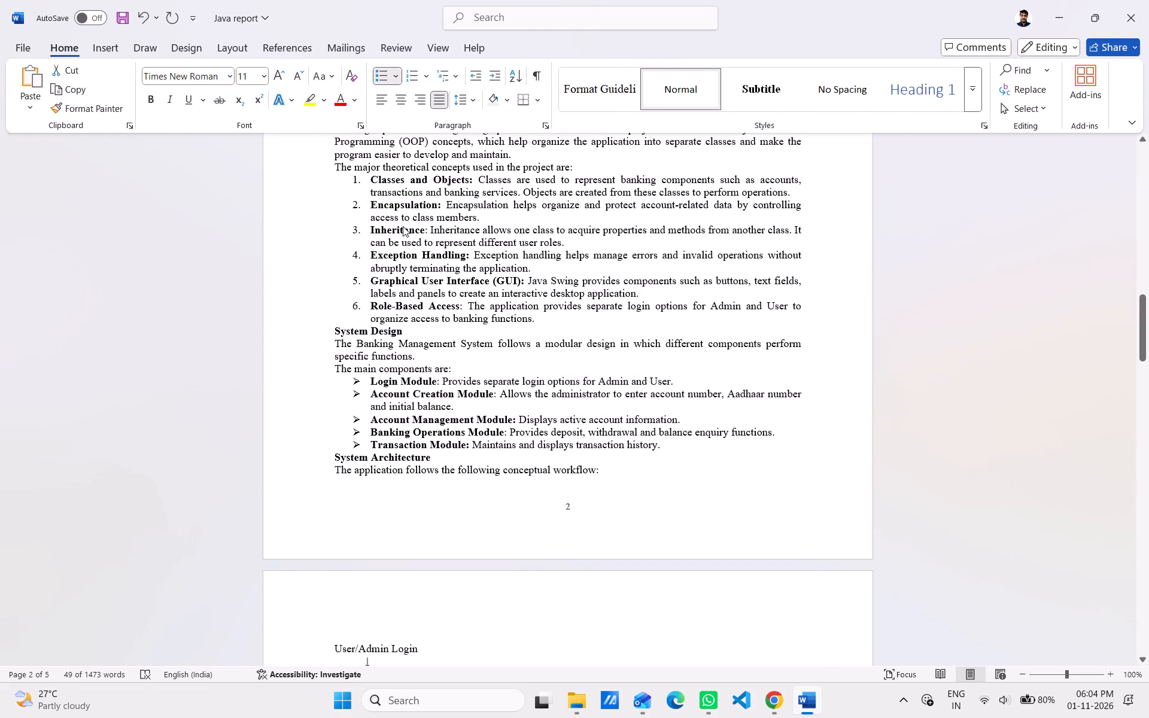
Review the report's pages from the first sections through the references, checking the layout of lists, tables and page breaks.
scroll(540, 335, up, 2)
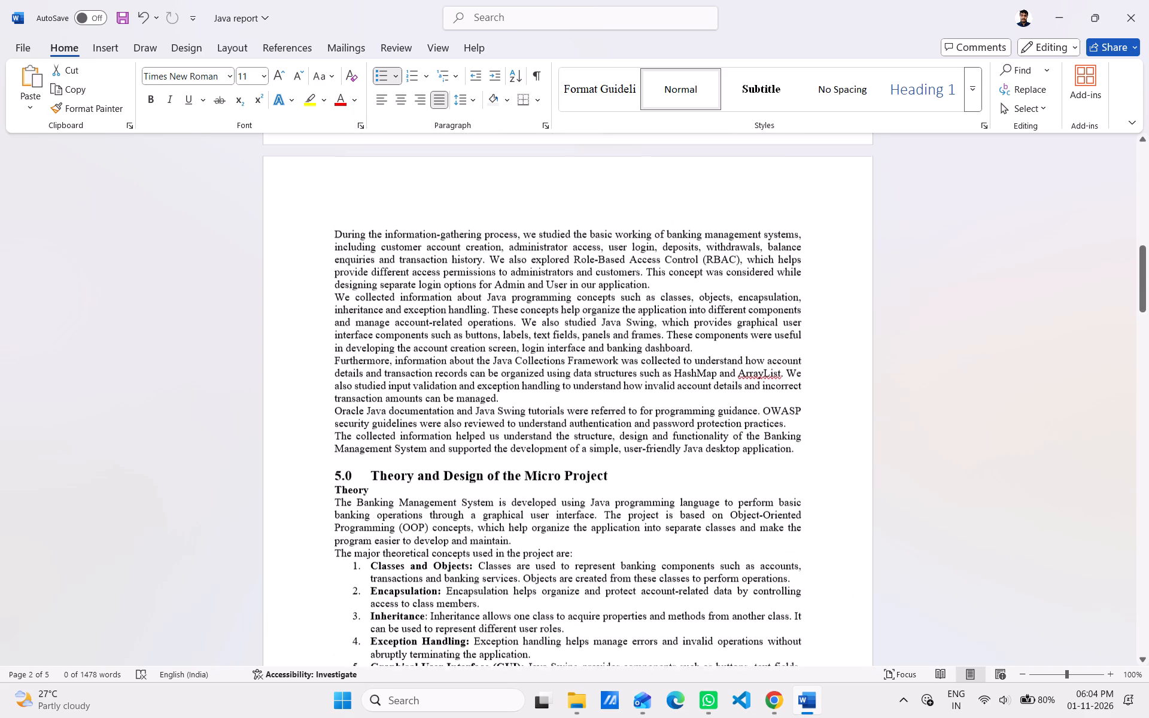
scroll(540, 335, up, 1)
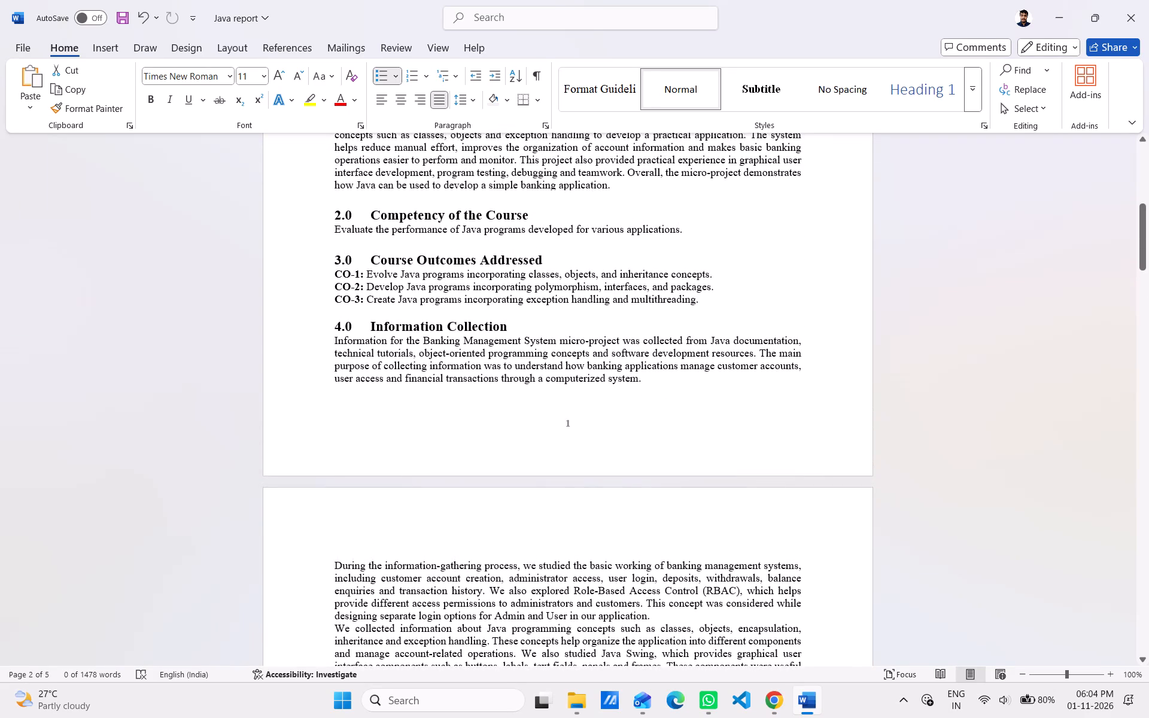
scroll(662, 269, up, 1)
scroll(662, 269, down, 1)
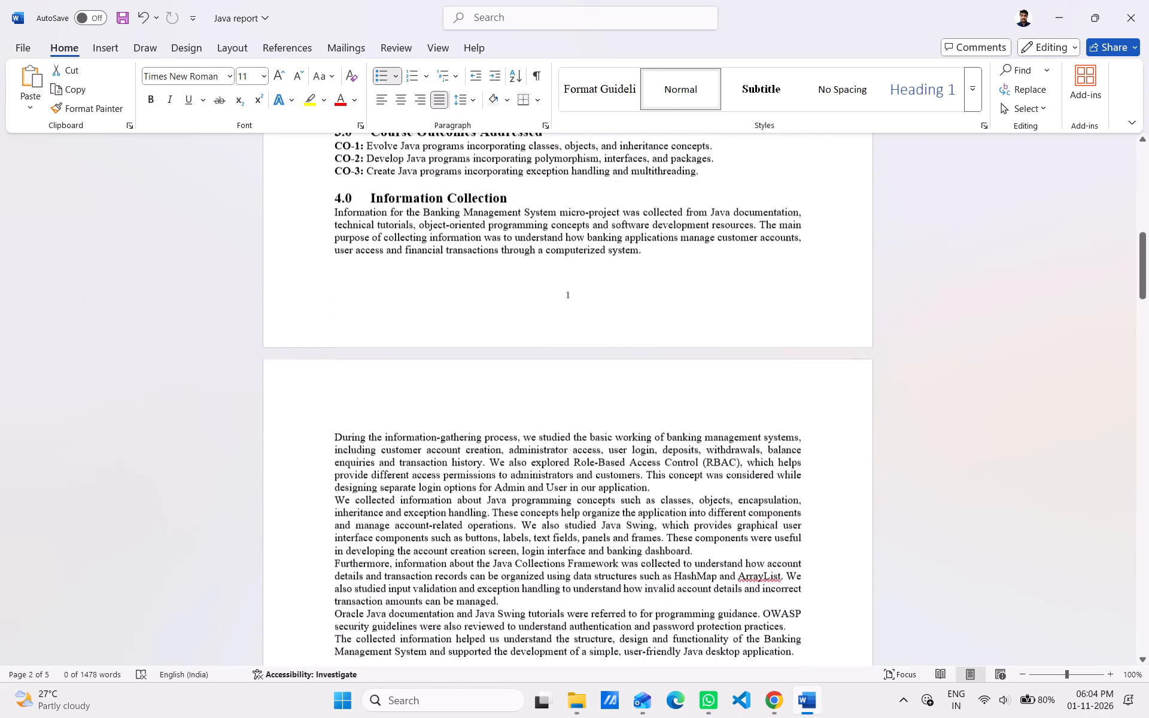
scroll(662, 269, down, 6)
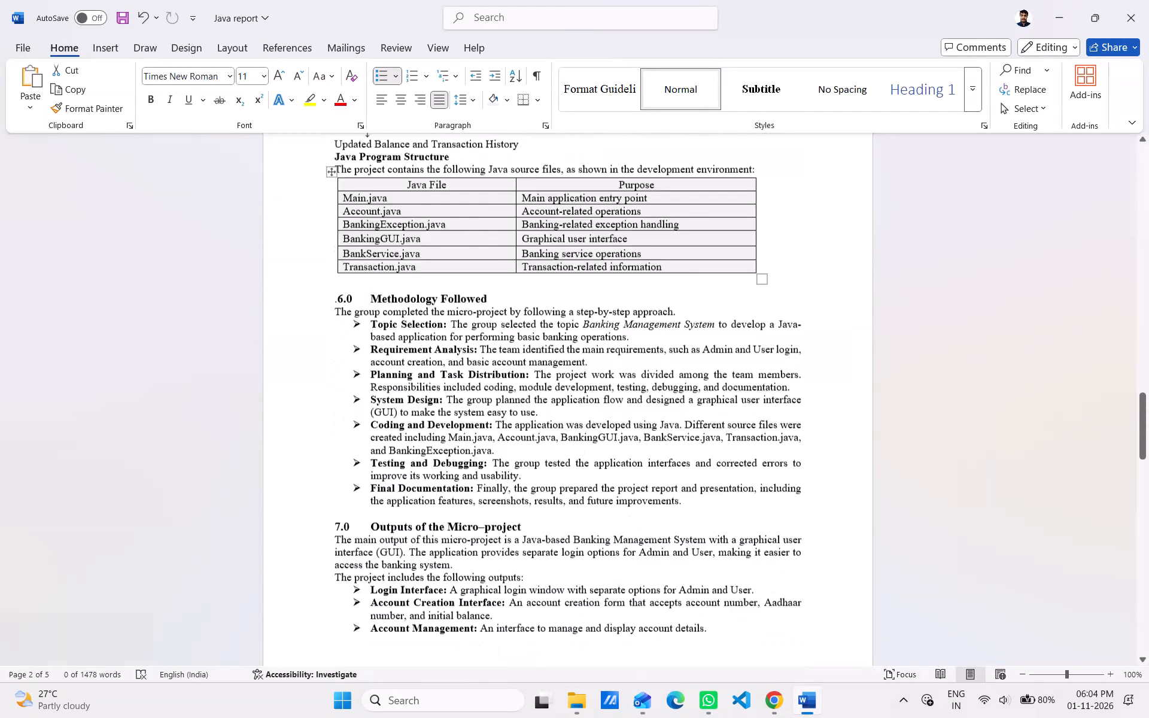
scroll(662, 269, down, 9)
scroll(662, 269, up, 1)
scroll(662, 269, down, 1)
scroll(662, 269, up, 1)
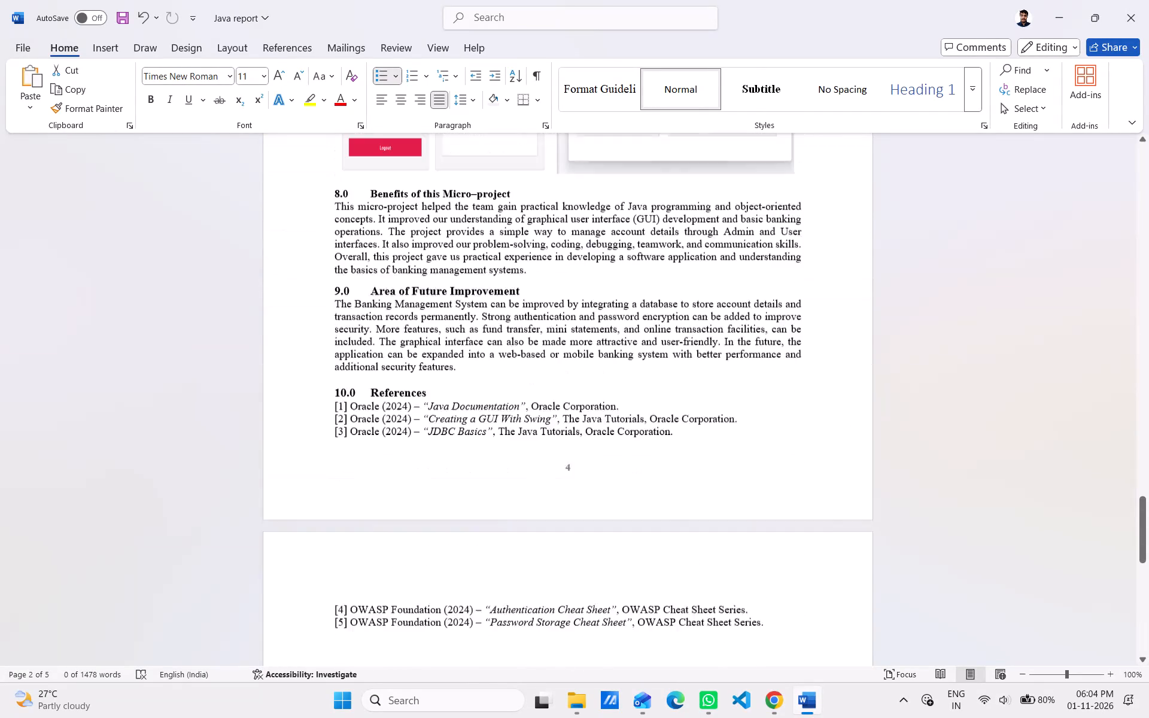
scroll(662, 269, up, 4)
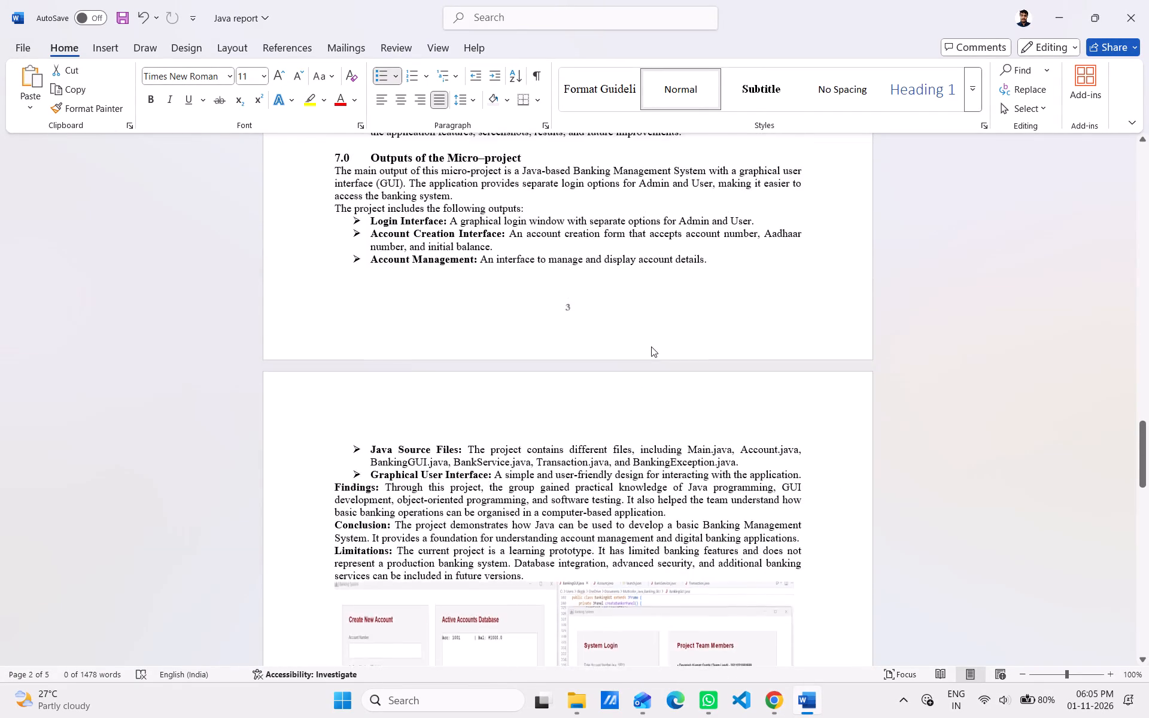
scroll(651, 346, up, 4)
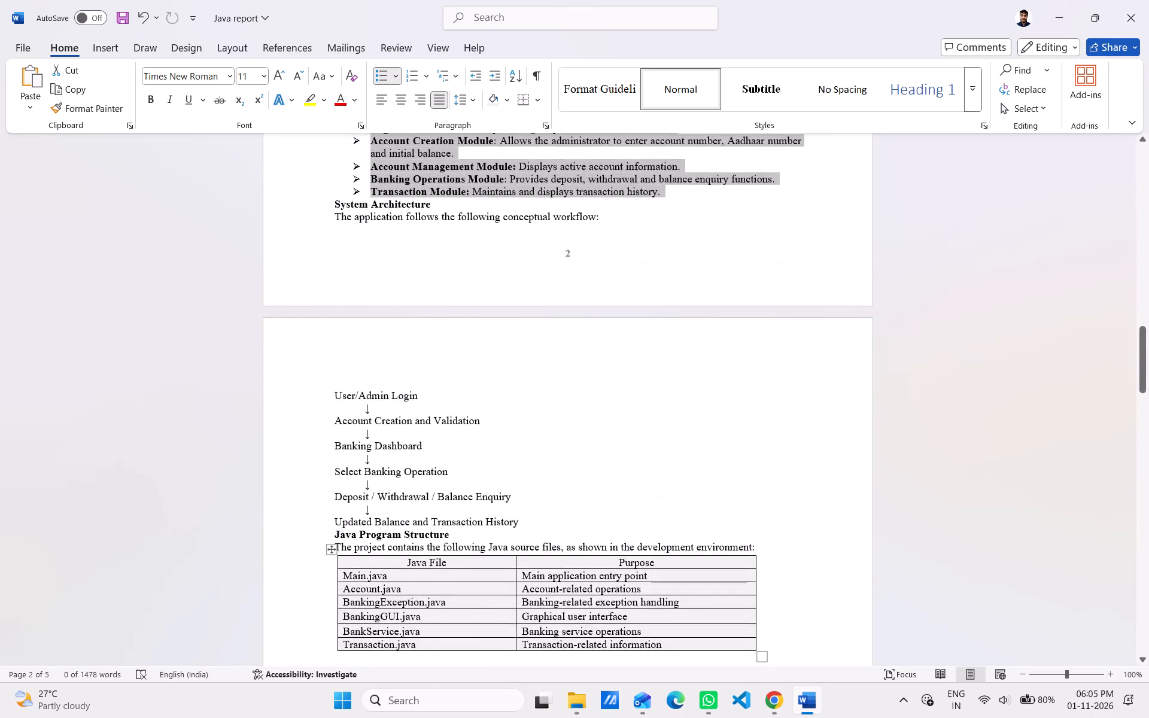
scroll(777, 586, down, 1)
Remove the stray full stop in front of the 6.0 Methodology Followed heading.
click(787, 480)
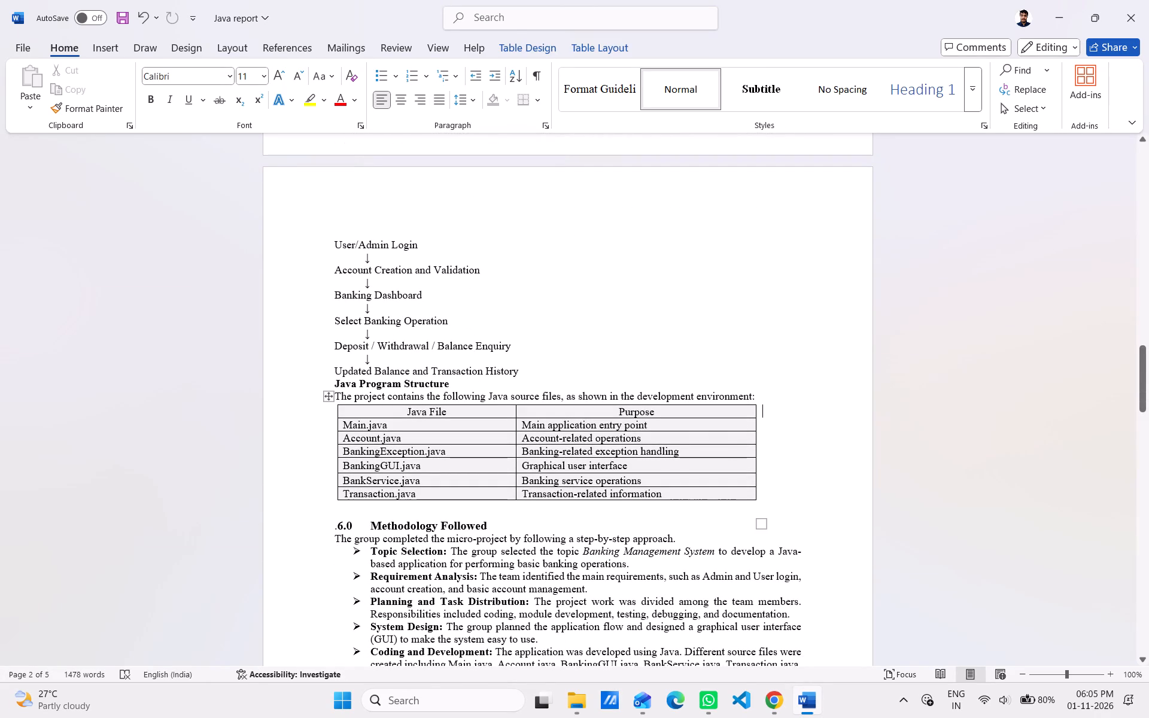
click(774, 497)
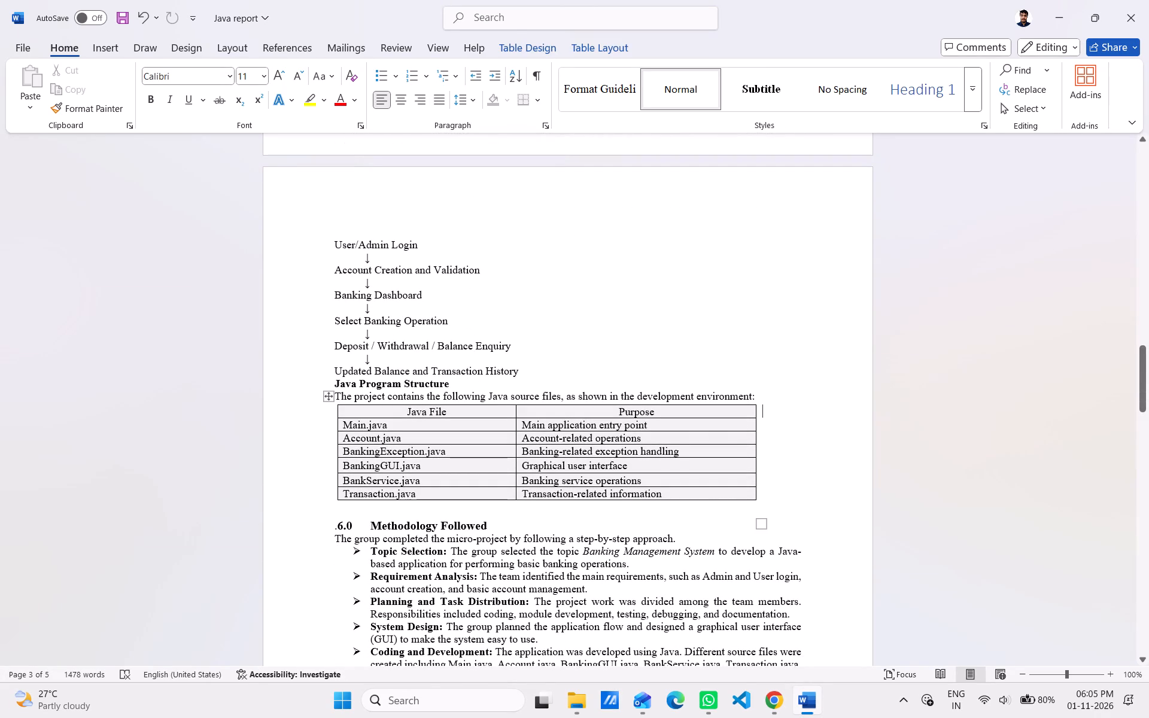
click(772, 506)
key(Delete)
key(BackSpace)
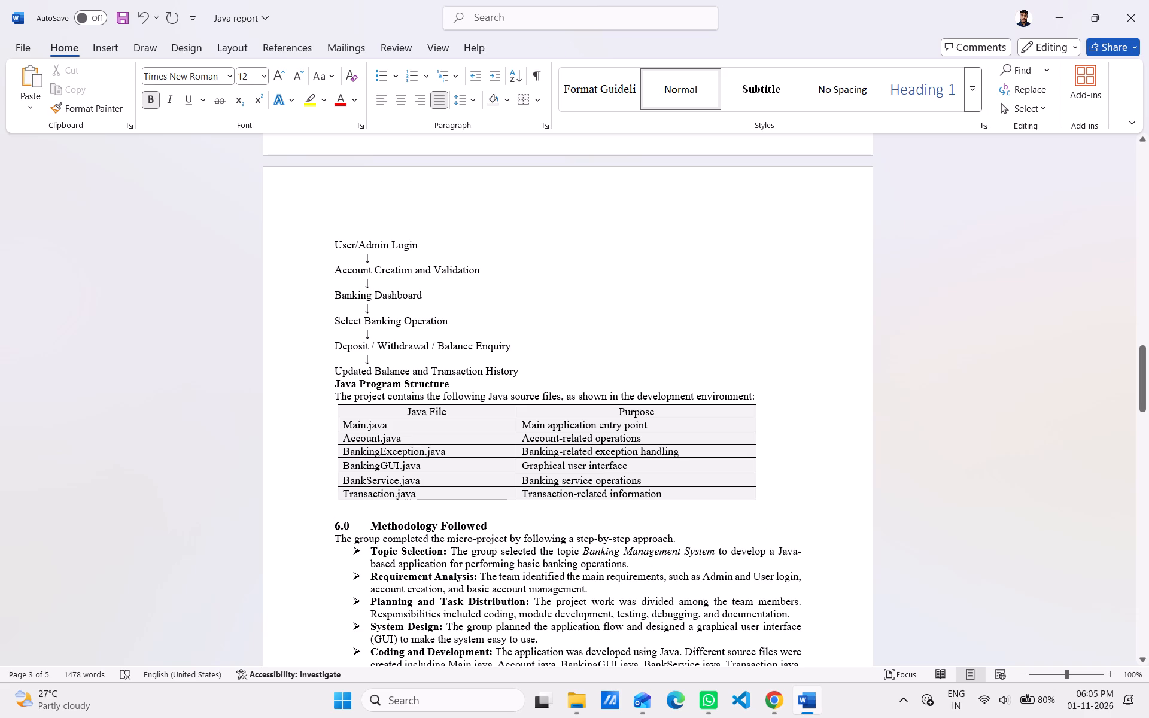
key(BackSpace)
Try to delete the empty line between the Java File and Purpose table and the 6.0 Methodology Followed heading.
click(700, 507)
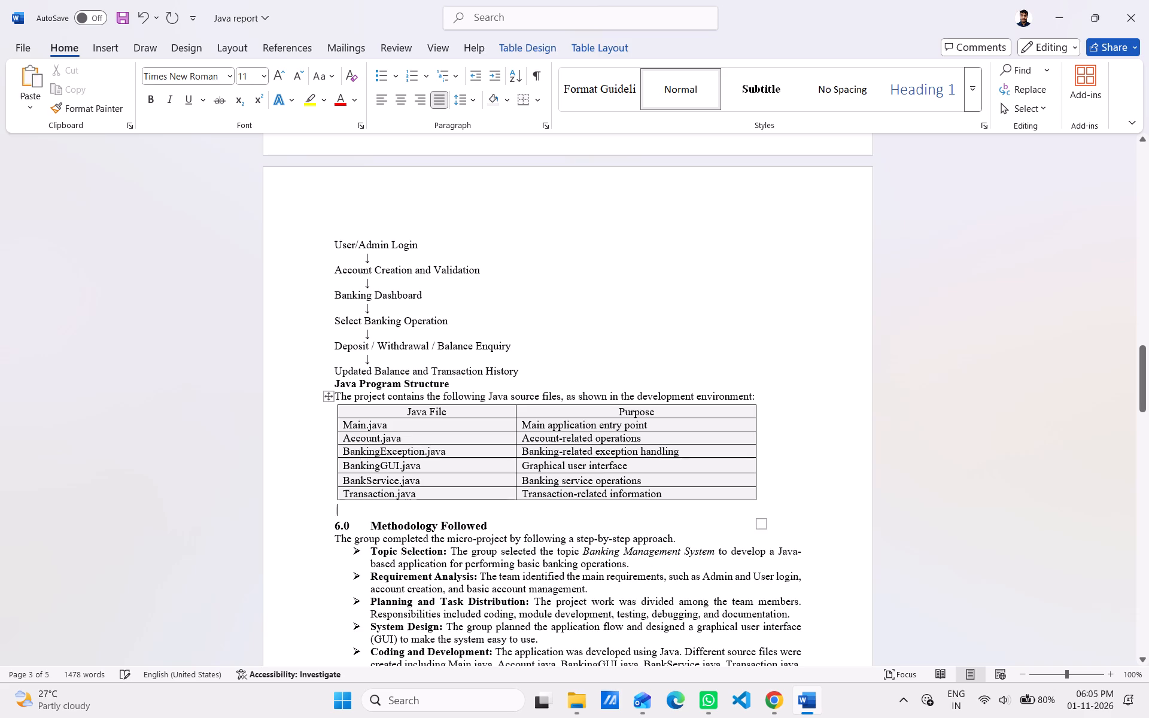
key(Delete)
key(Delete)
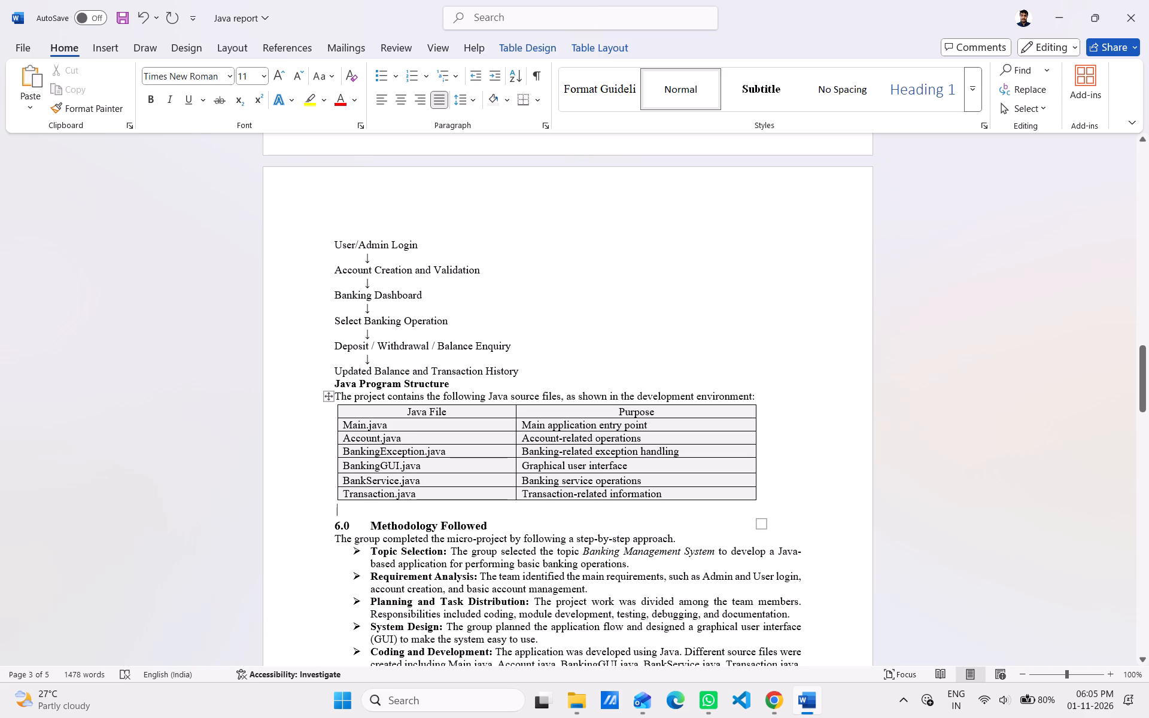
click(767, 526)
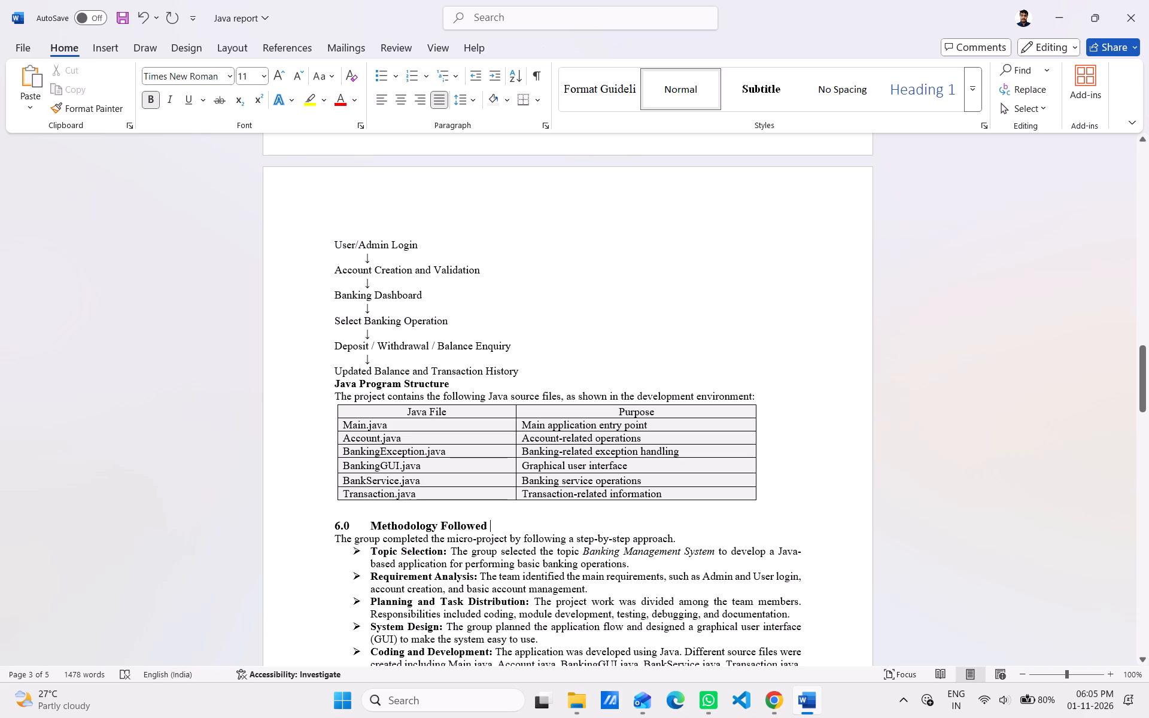
Widen the Java File and Purpose table beyond its introductory sentence, ending slightly inside the right text margin.
click(749, 491)
drag(761, 507, 800, 485)
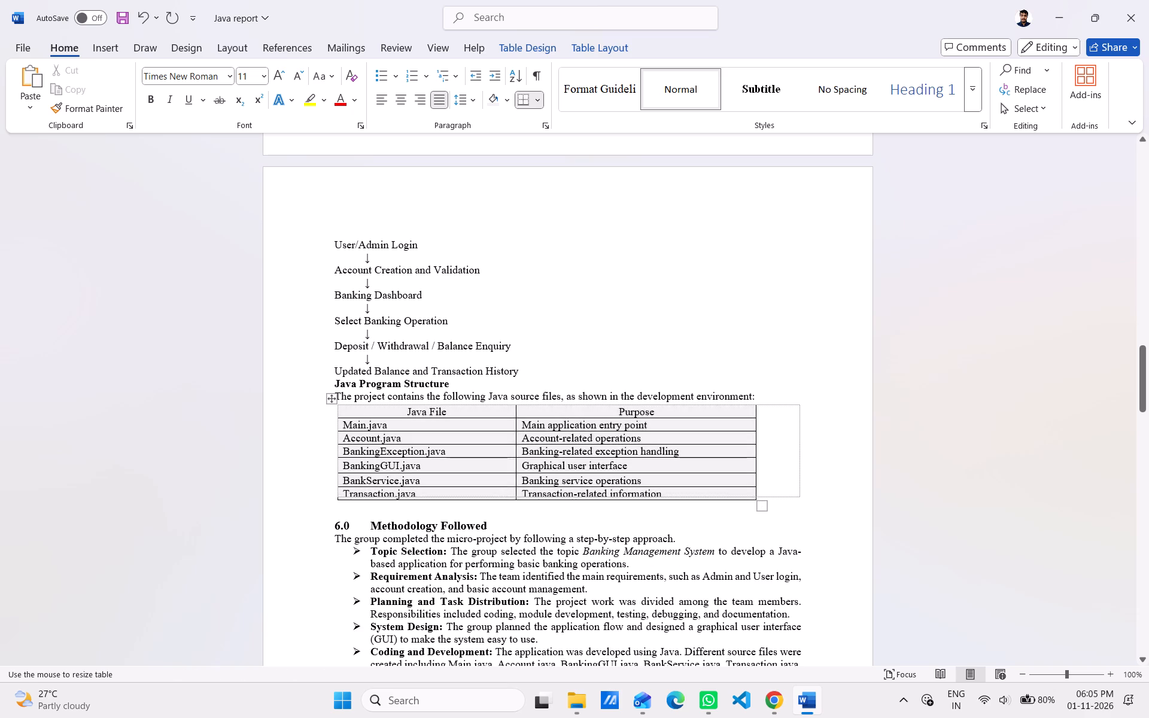
drag(800, 485, 800, 486)
drag(804, 505, 786, 504)
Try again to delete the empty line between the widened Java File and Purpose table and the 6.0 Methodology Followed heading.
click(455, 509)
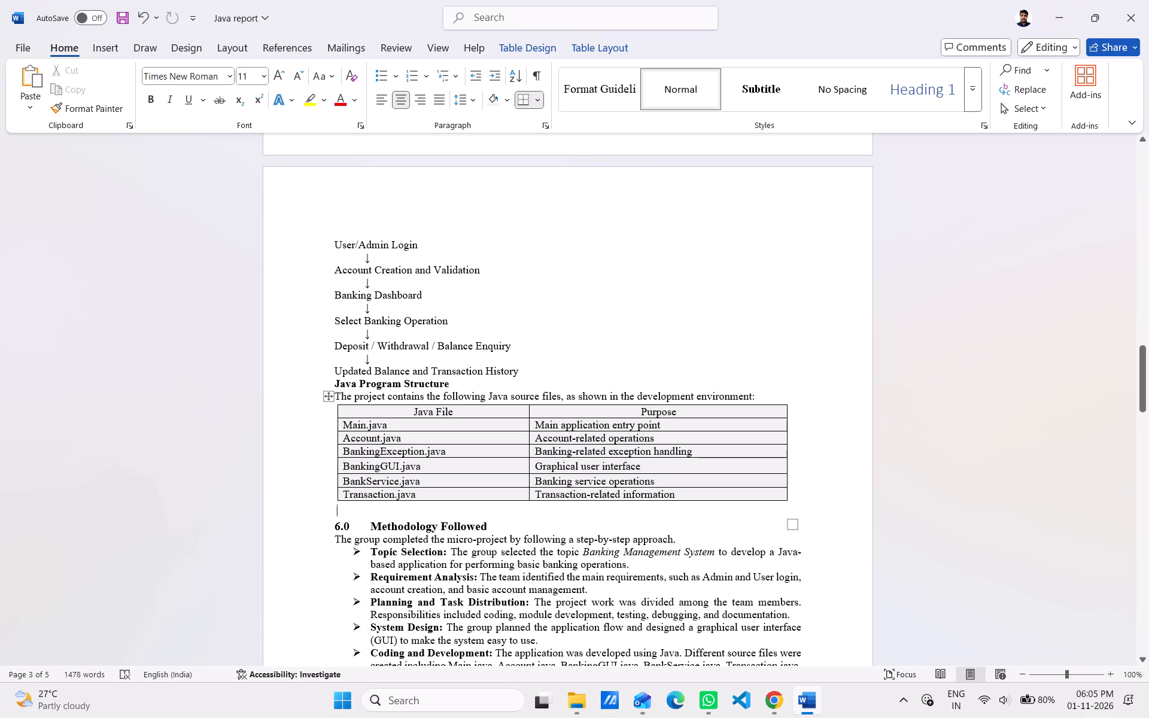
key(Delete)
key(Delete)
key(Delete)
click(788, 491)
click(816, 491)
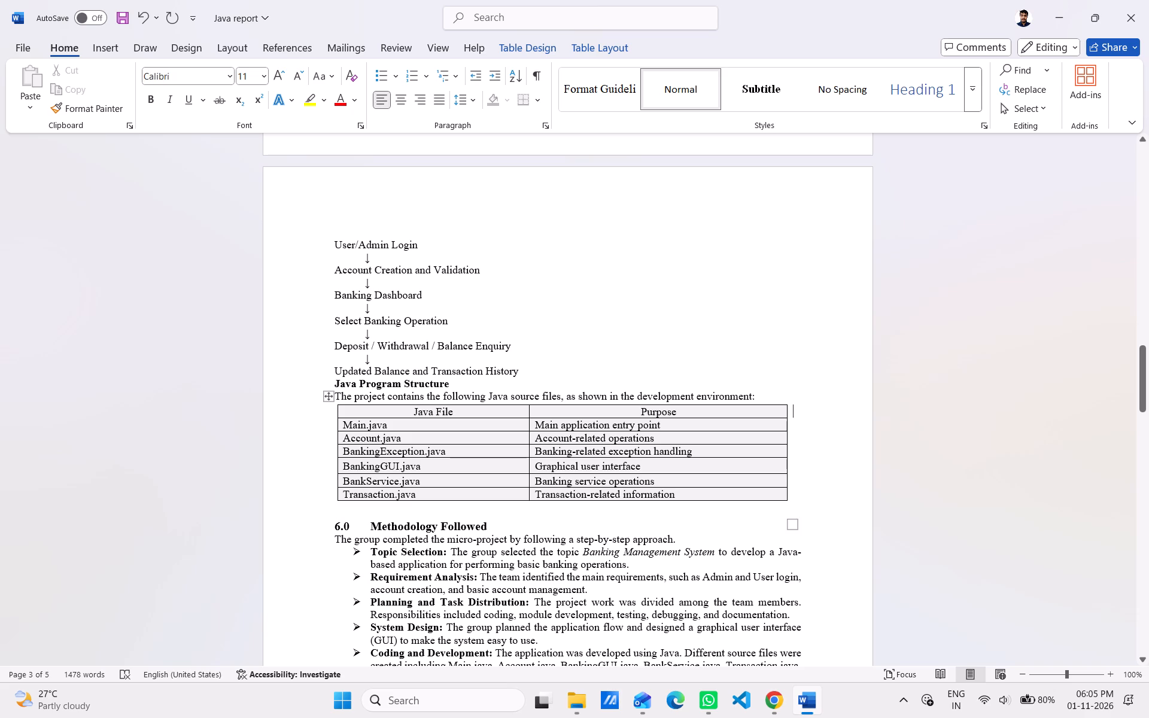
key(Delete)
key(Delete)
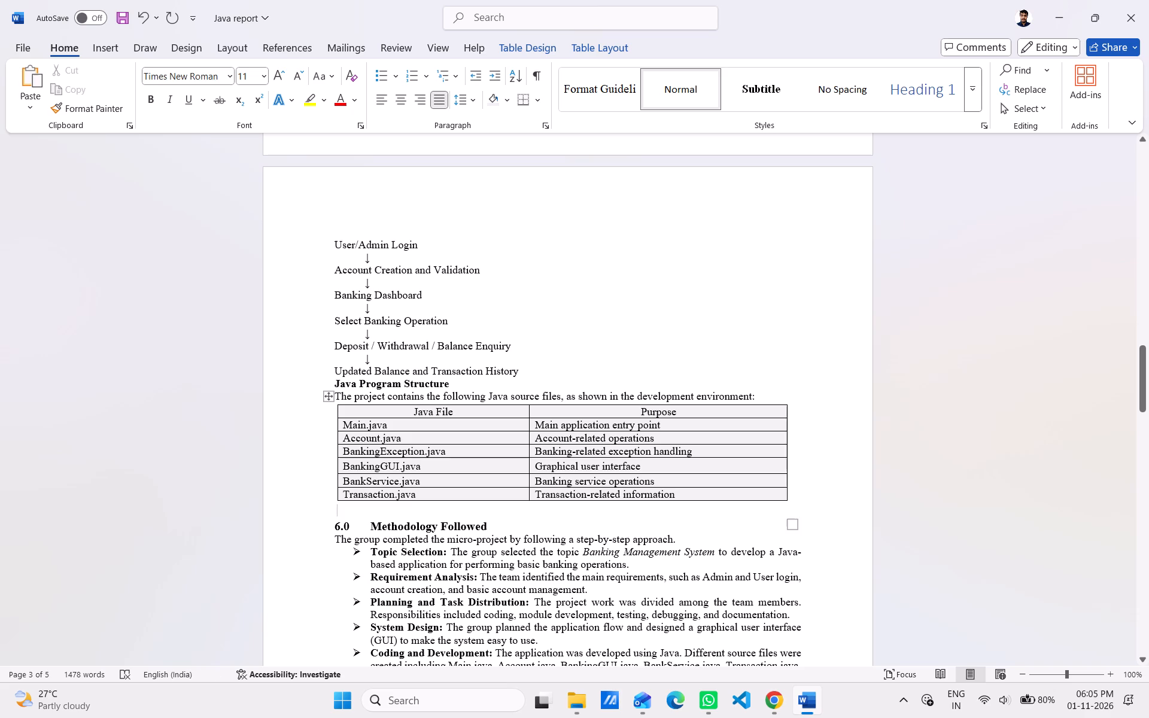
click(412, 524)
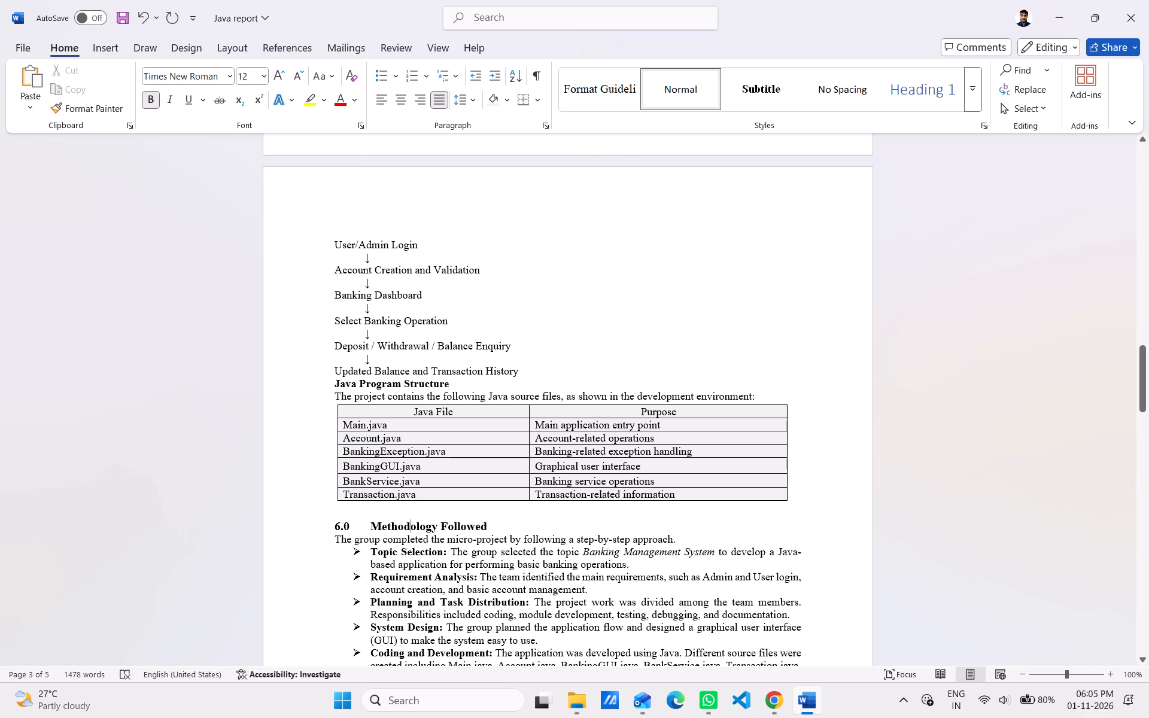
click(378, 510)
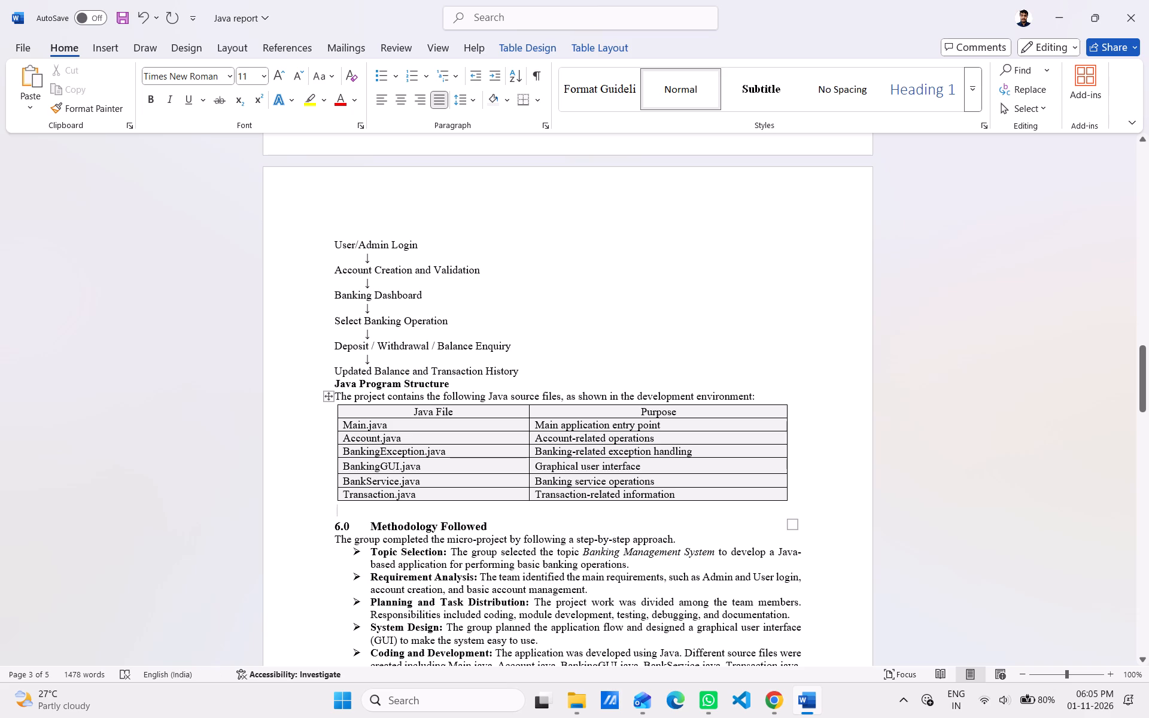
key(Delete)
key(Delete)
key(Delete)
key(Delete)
Review the report from the system architecture workflow back up to the university title block on the first page.
scroll(378, 510, up, 2)
click(419, 587)
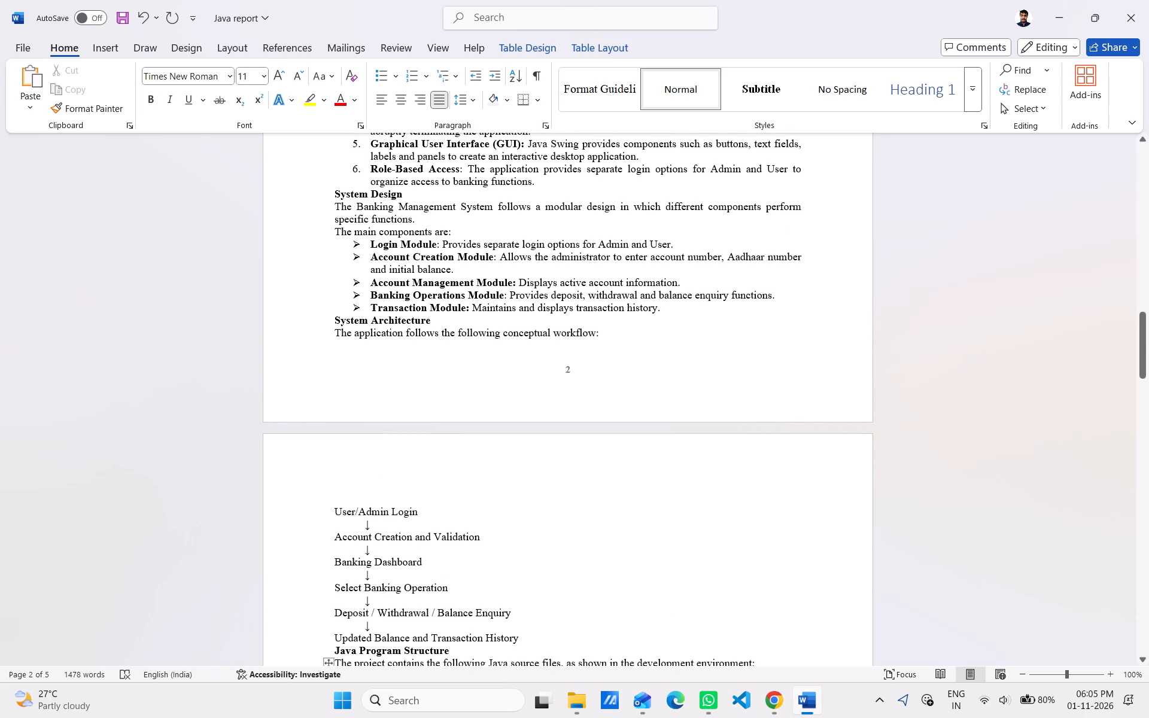
scroll(479, 541, up, 3)
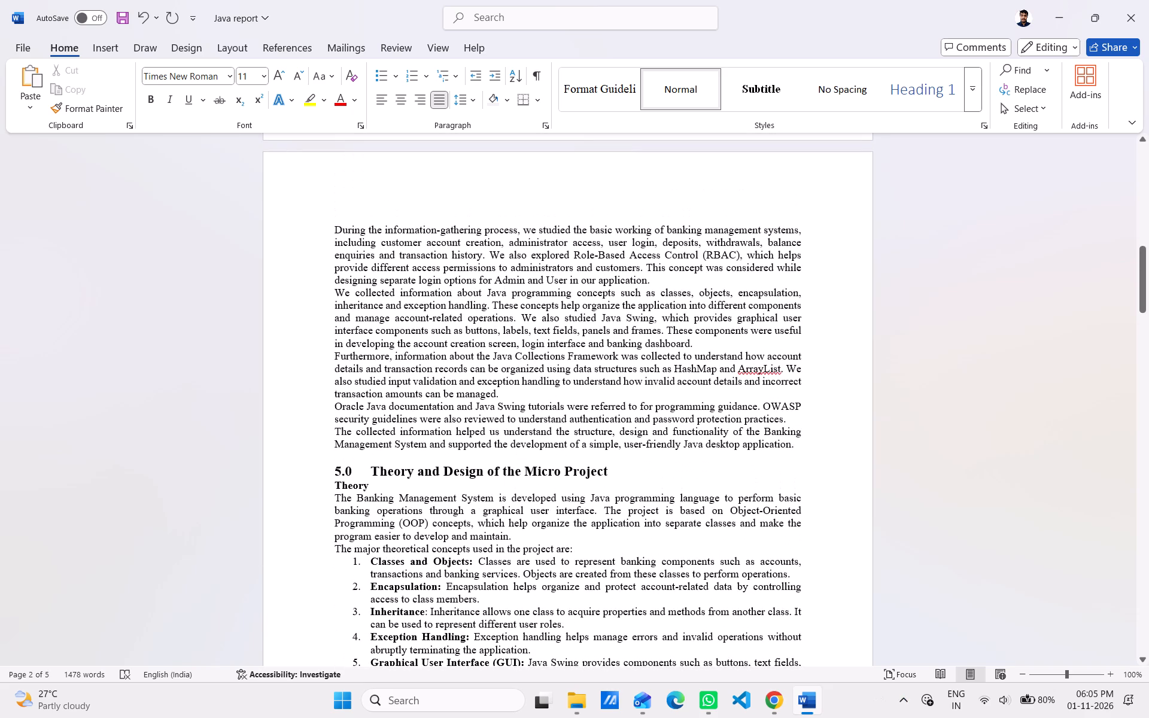
scroll(545, 501, down, 2)
scroll(545, 501, up, 3)
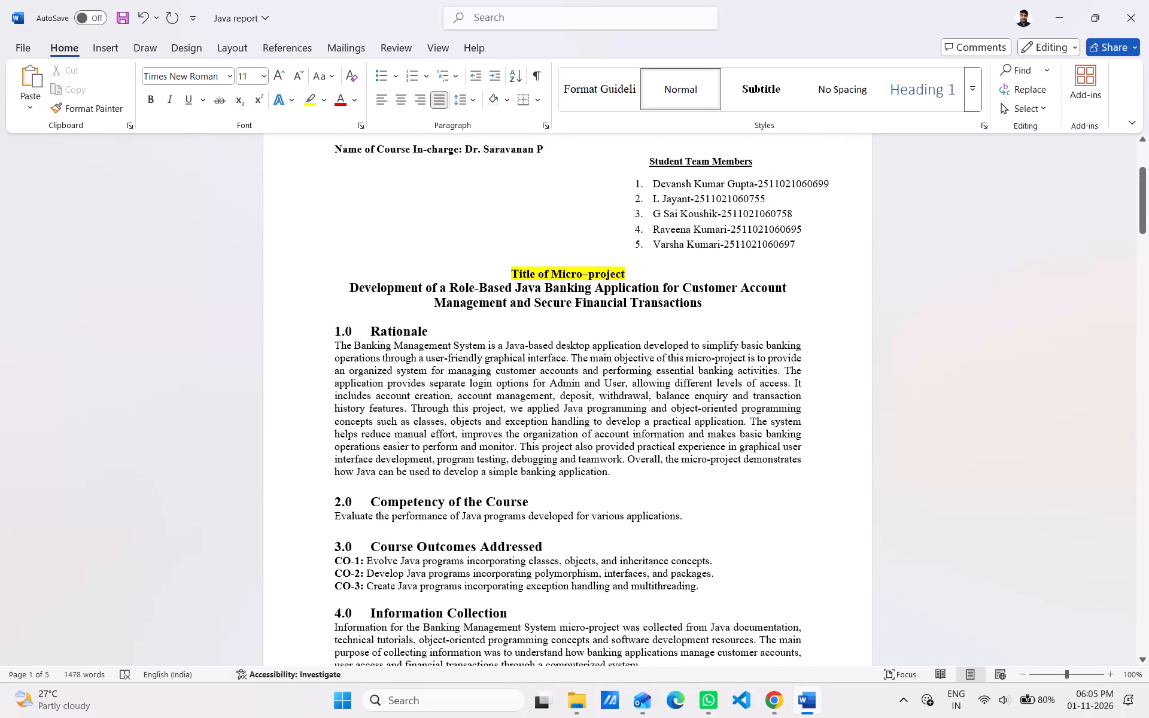
scroll(579, 571, up, 1)
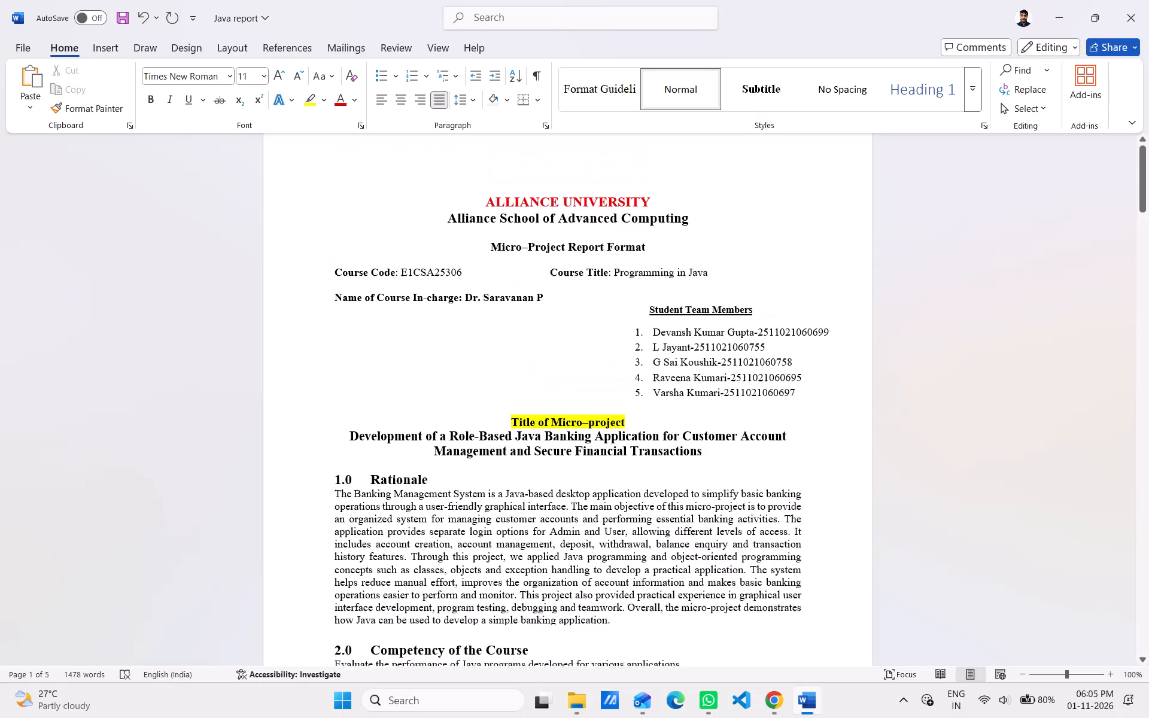
scroll(665, 470, up, 1)
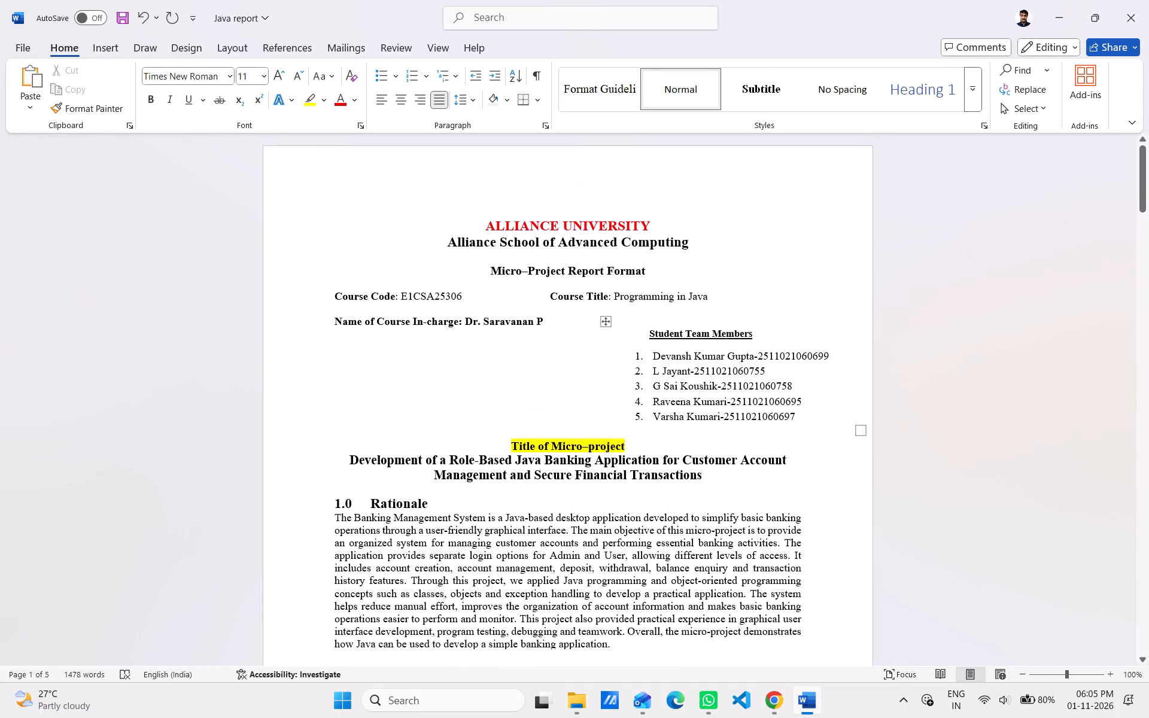
click(573, 198)
click(487, 175)
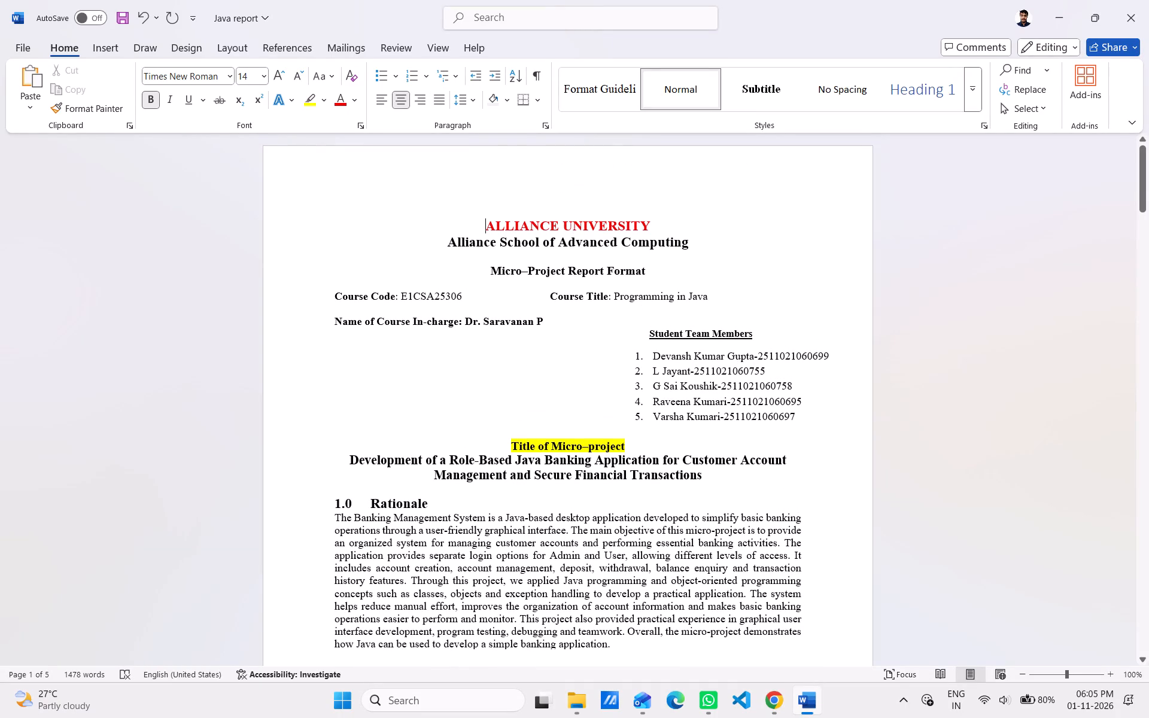
Shrink the Java File and Purpose table slightly in height and width so all its rows are compact and evenly tall.
scroll(487, 175, down, 9)
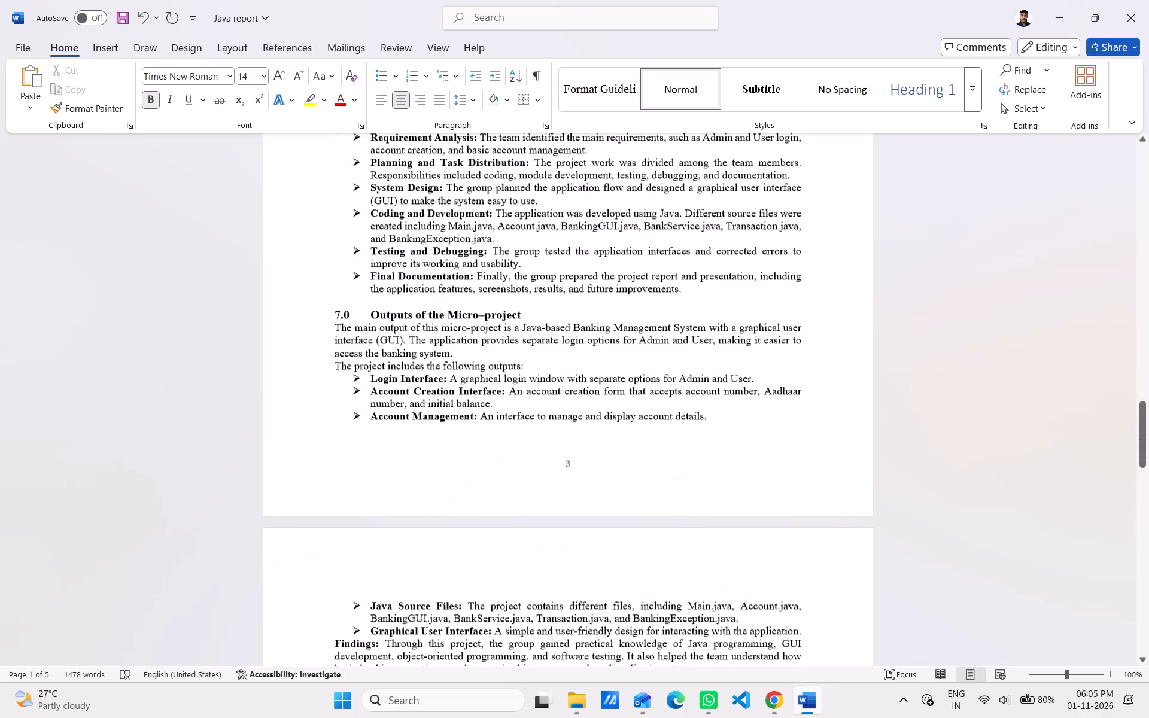
scroll(487, 175, down, 2)
scroll(487, 175, up, 2)
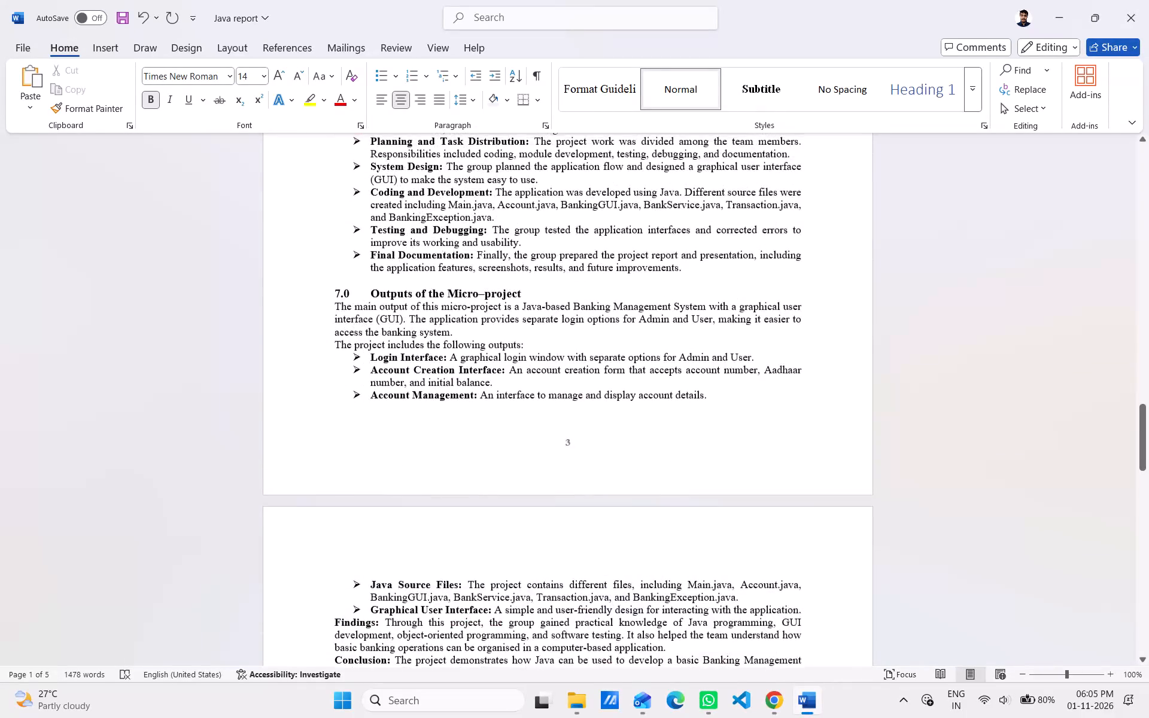
scroll(487, 175, up, 2)
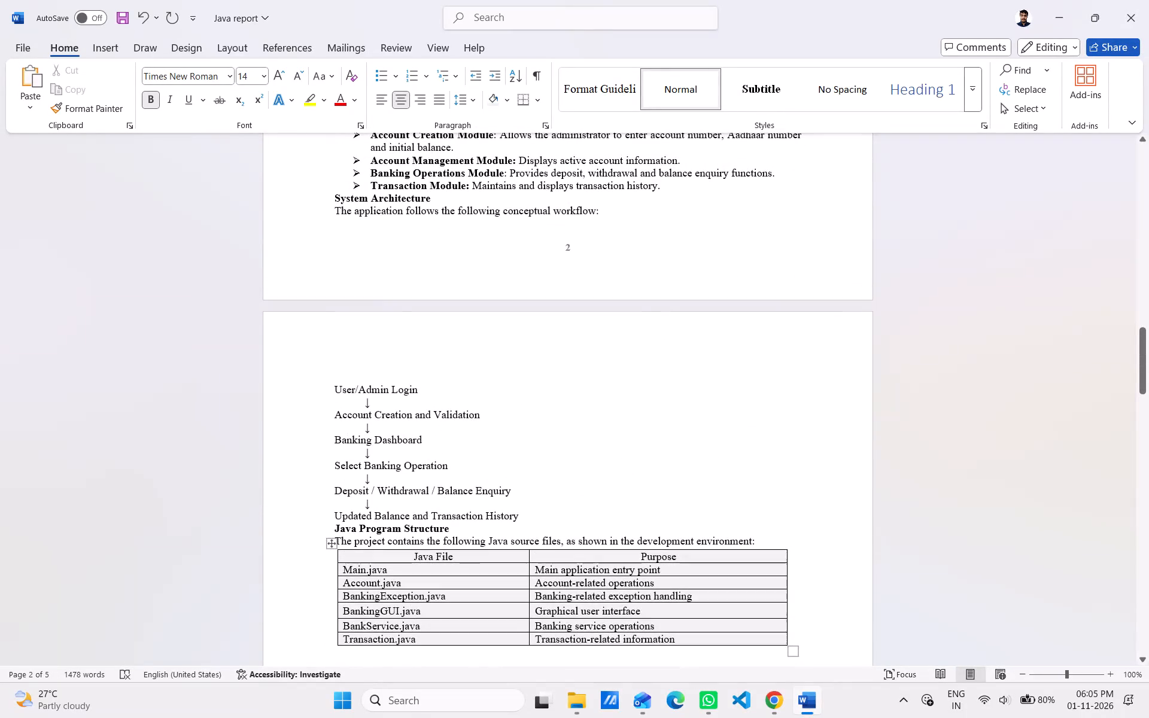
scroll(514, 502, down, 1)
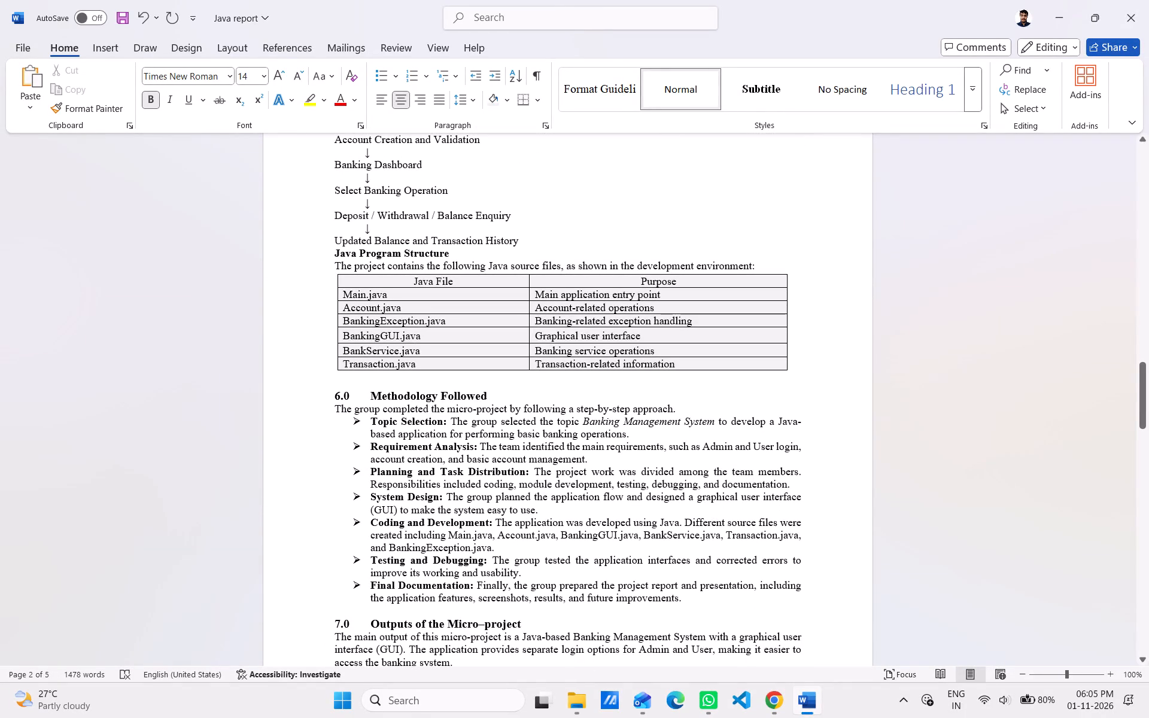
drag(789, 397, 788, 373)
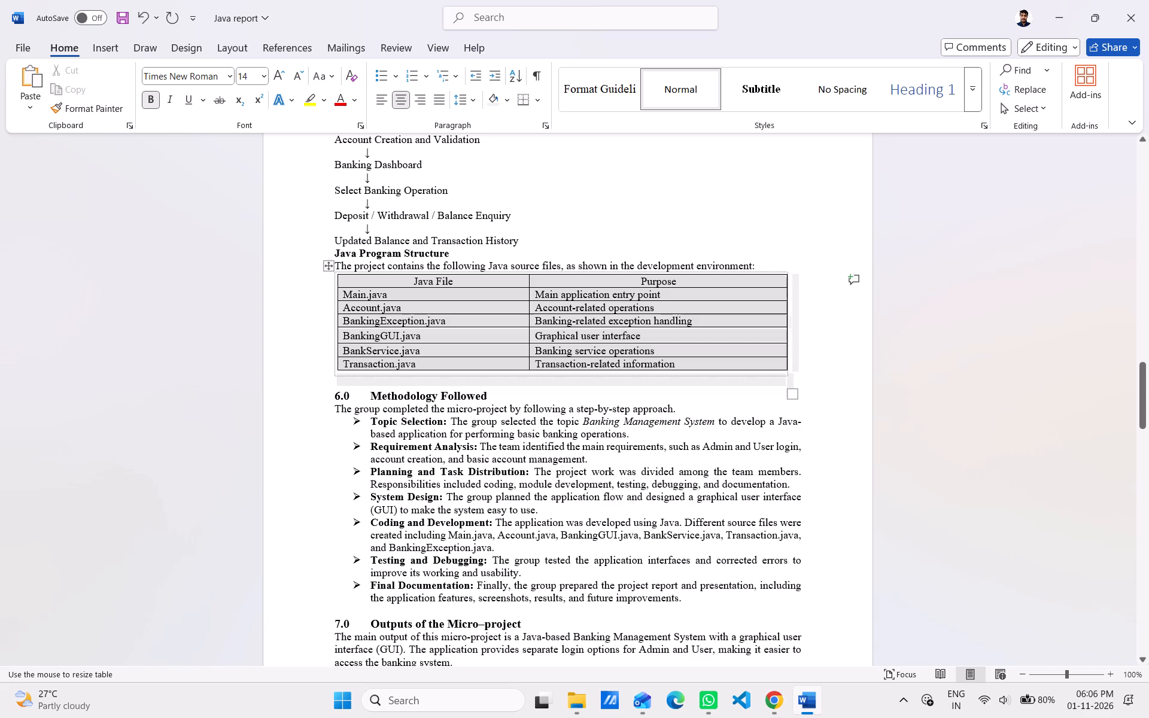
drag(788, 373, 779, 355)
Check the report's layout around the resized table, on to the References section, and back to the university title block.
scroll(718, 503, down, 7)
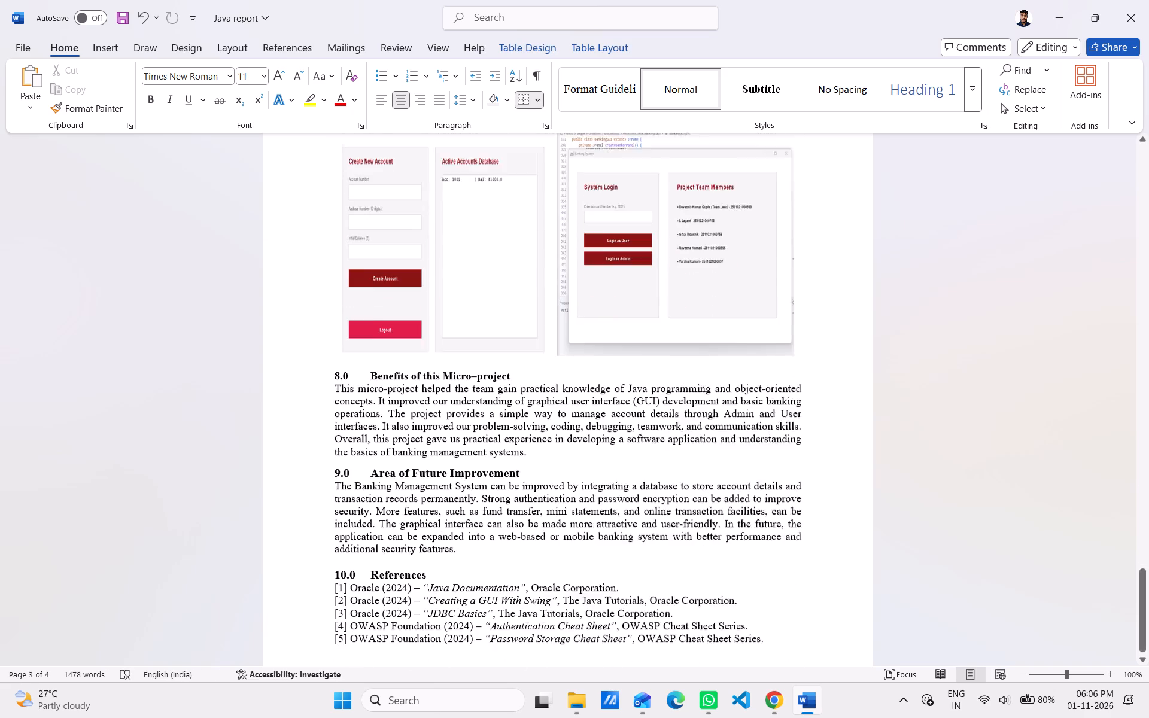
scroll(718, 503, down, 2)
scroll(718, 503, up, 7)
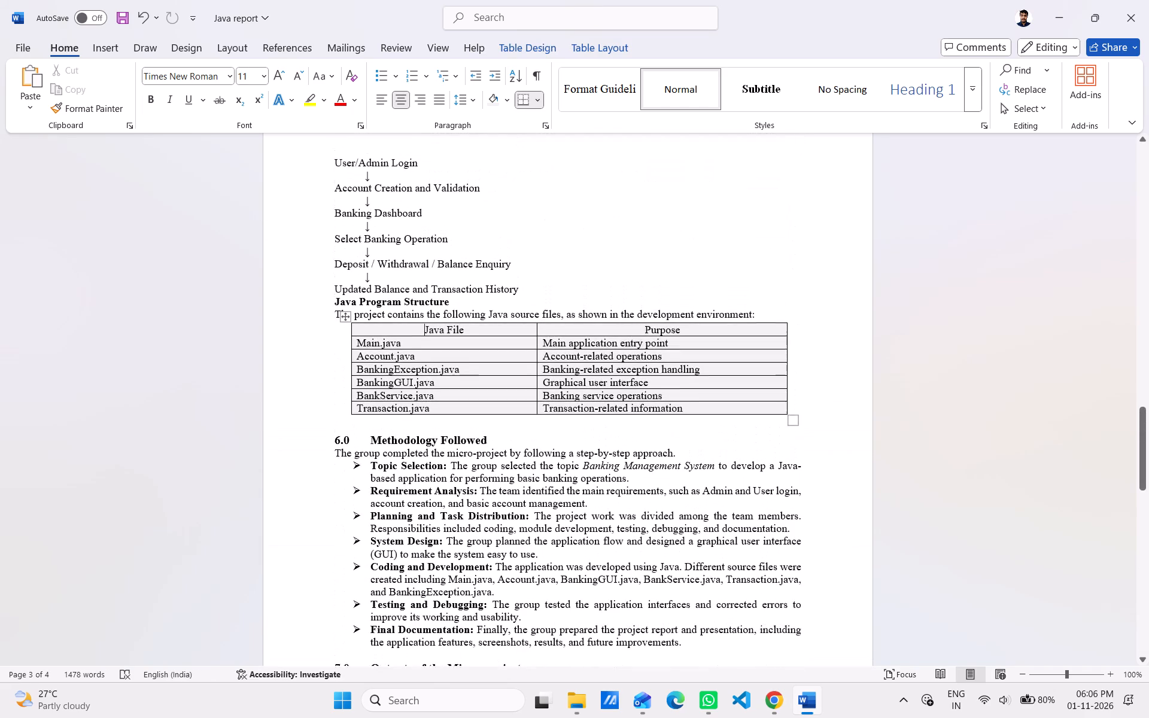
scroll(718, 503, up, 3)
scroll(718, 503, down, 1)
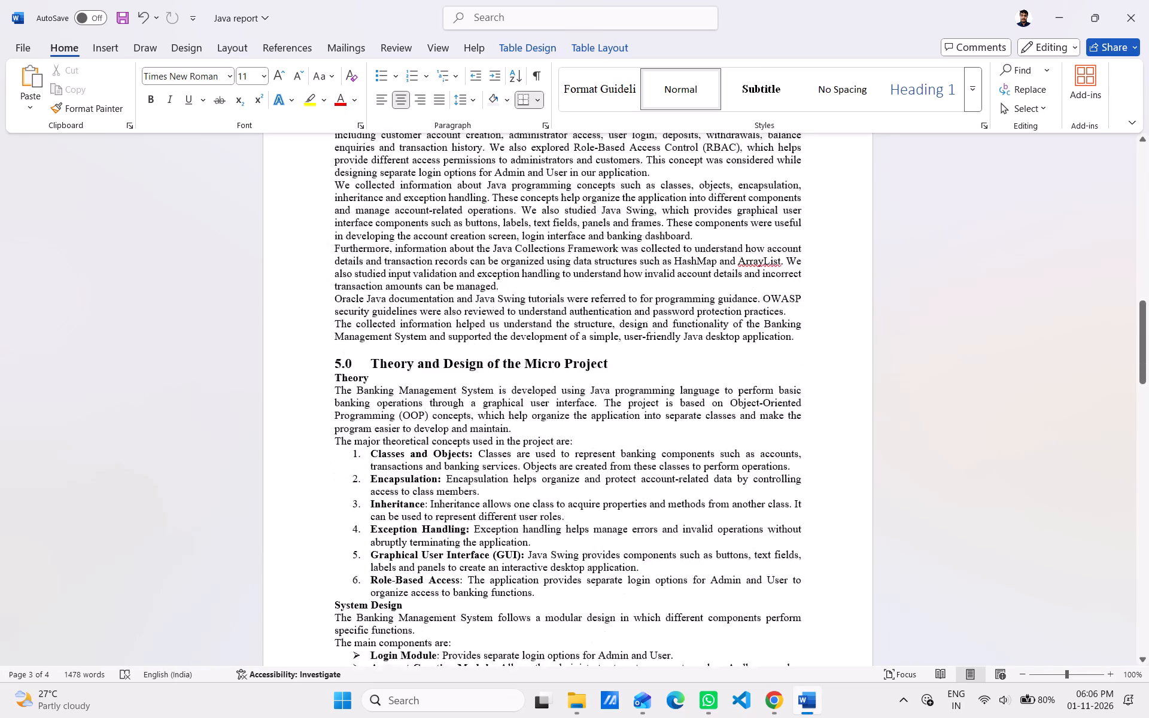
scroll(718, 503, down, 13)
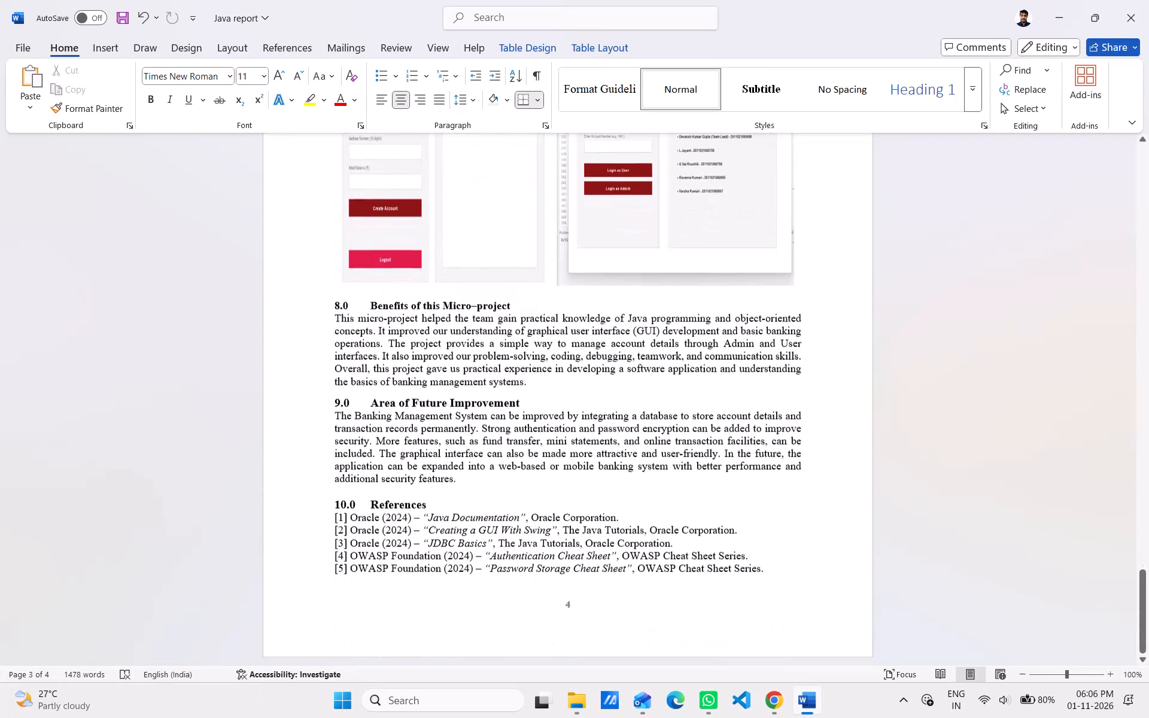
scroll(718, 503, up, 20)
scroll(718, 503, up, 8)
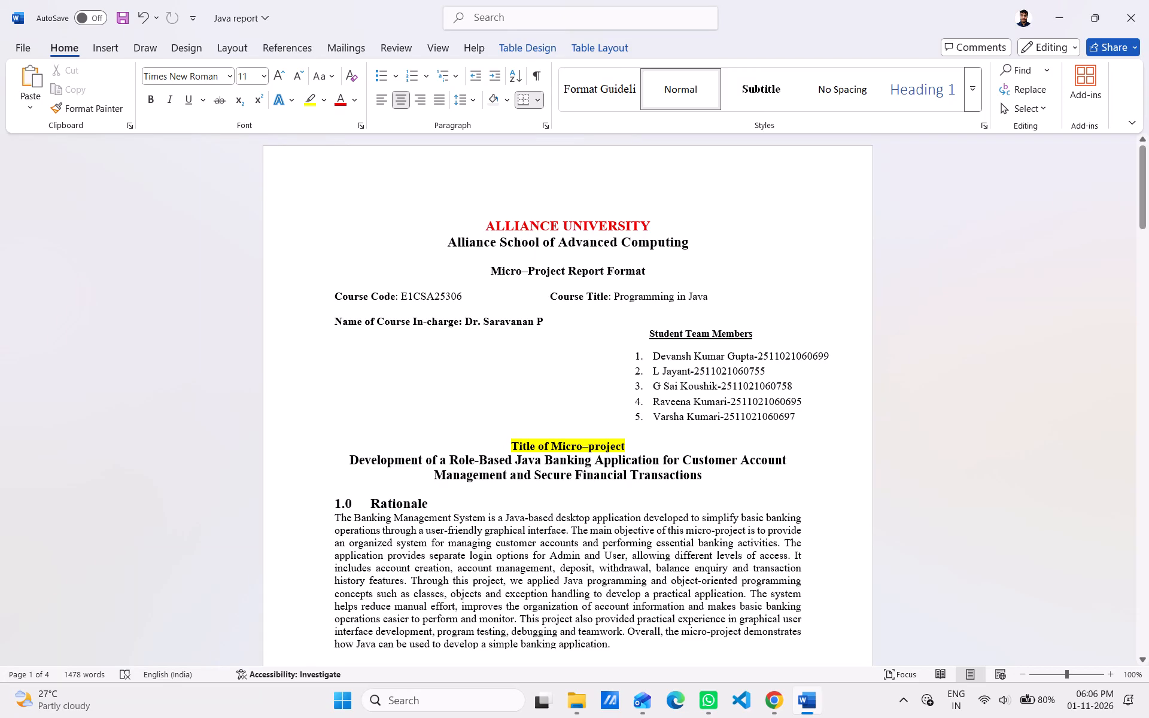
Review the report from the title block through the Java program table and the project outputs to the References section.
scroll(570, 315, down, 10)
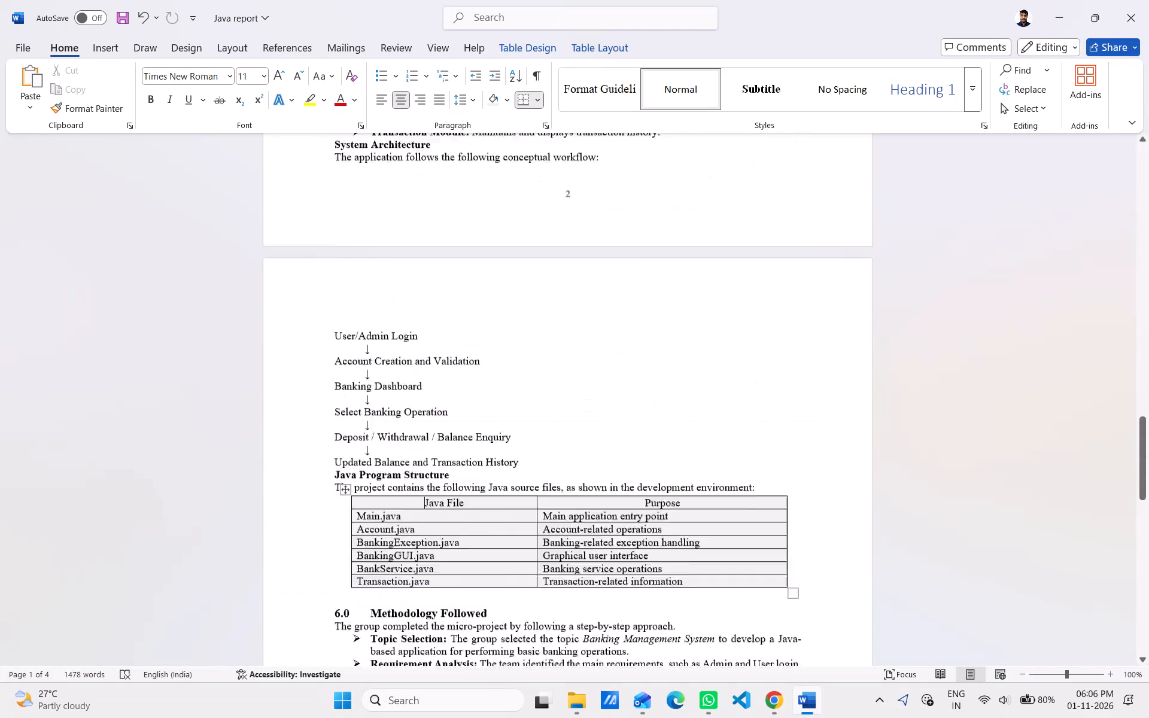
scroll(570, 315, down, 1)
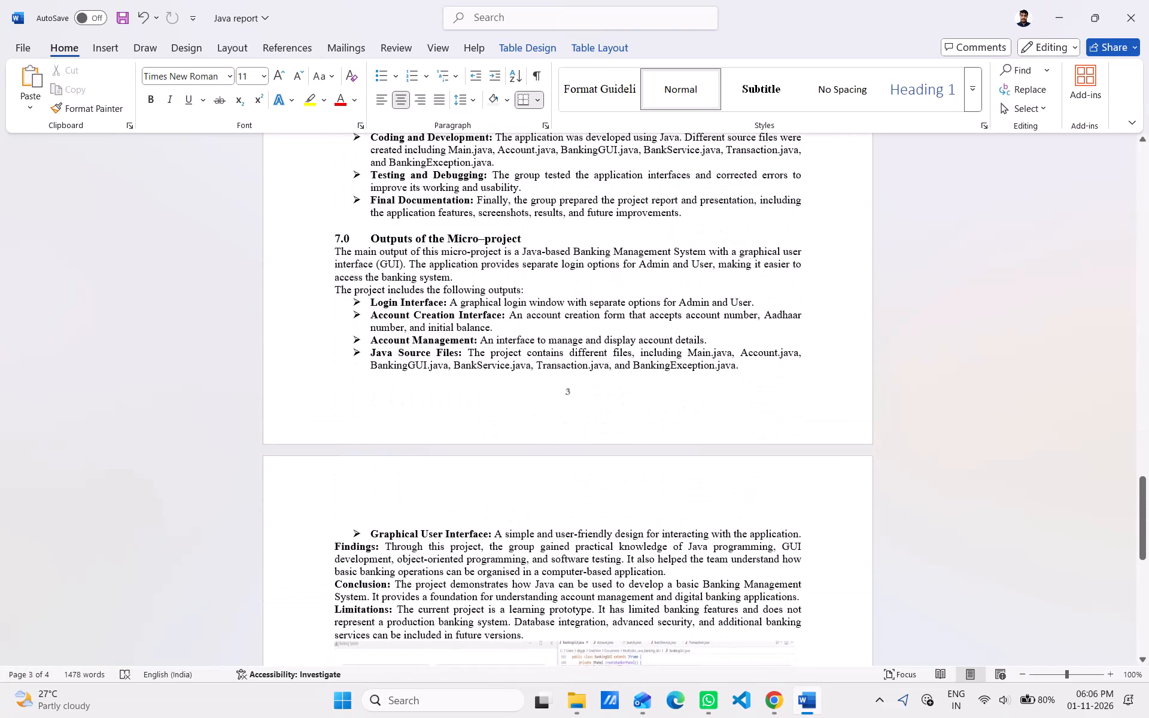
scroll(570, 315, down, 1)
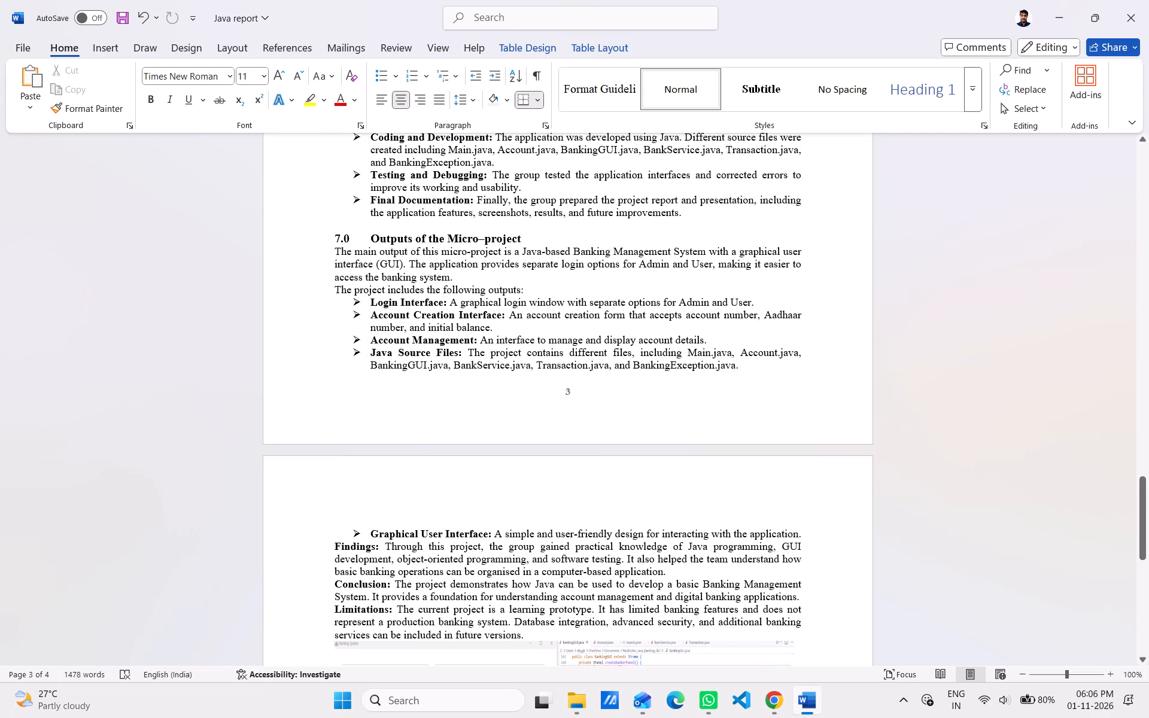
scroll(441, 346, down, 6)
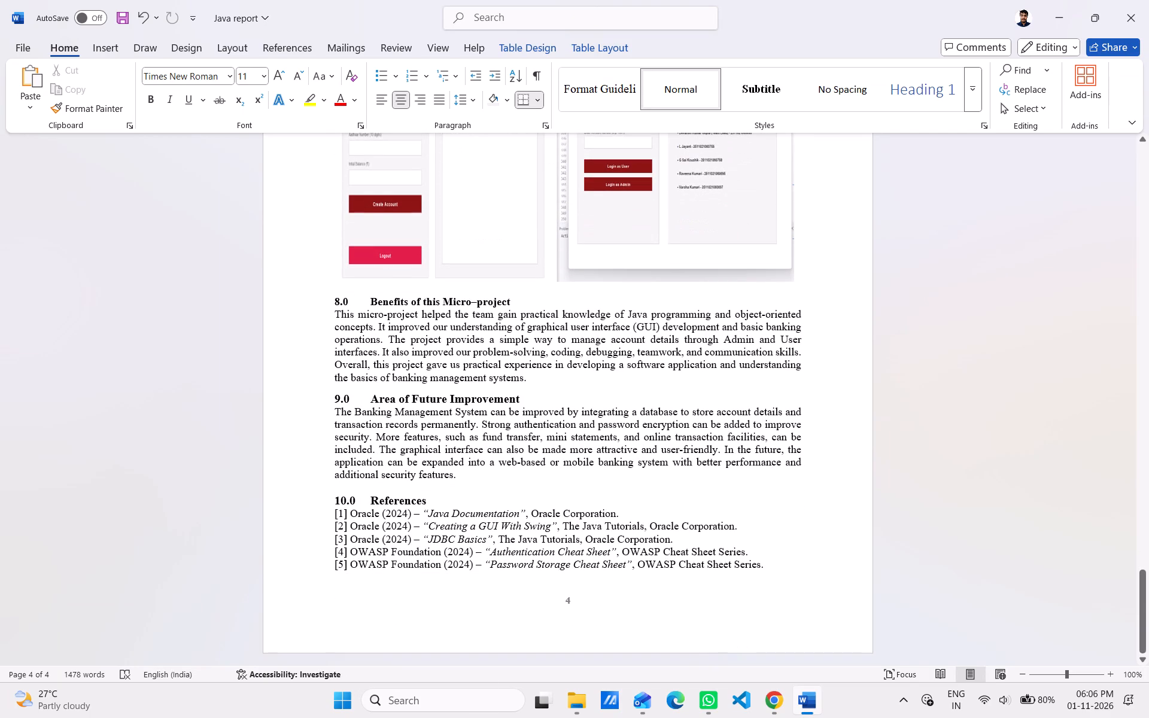
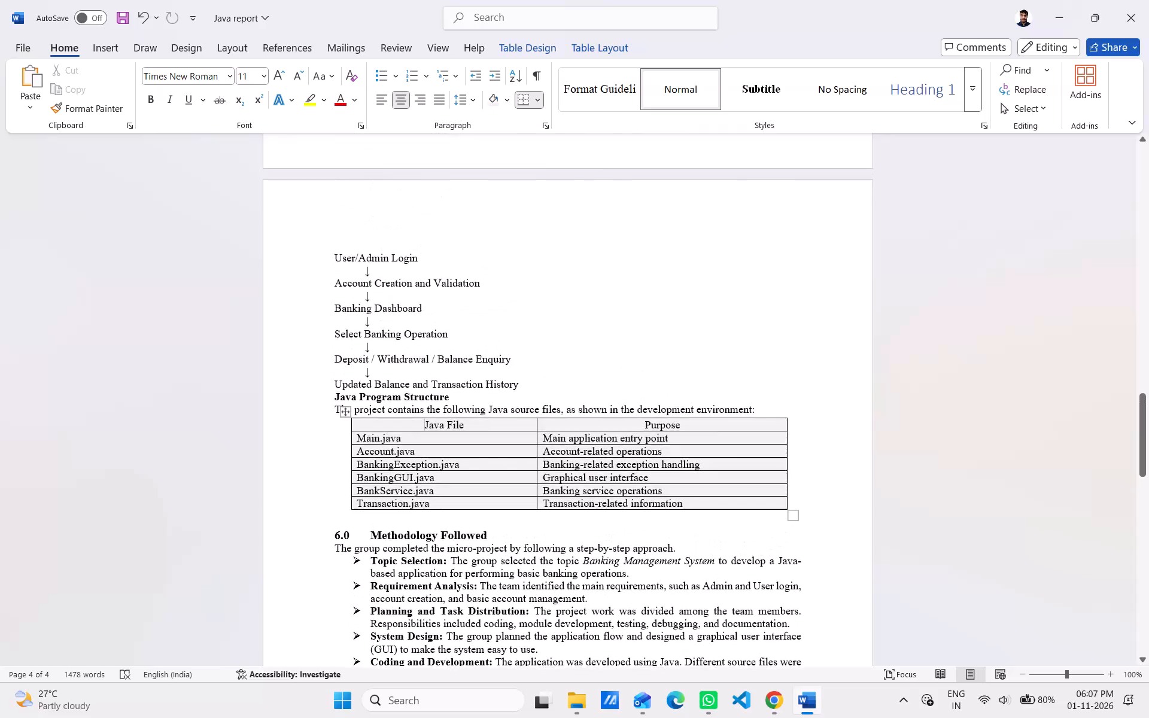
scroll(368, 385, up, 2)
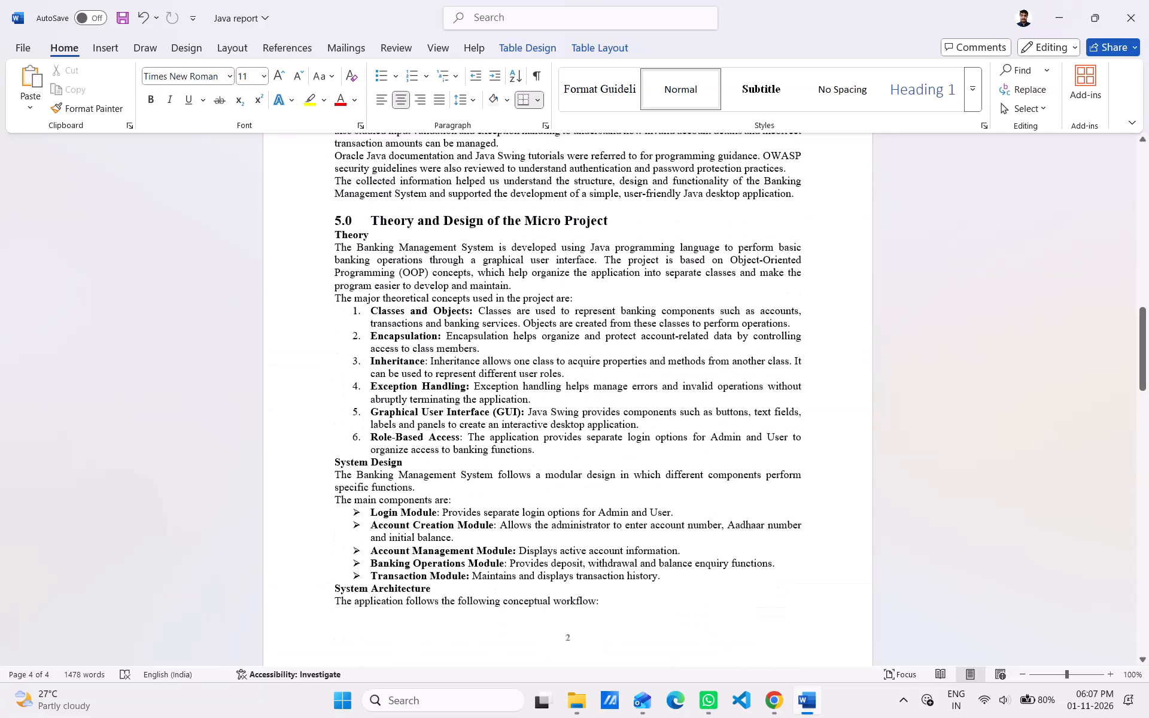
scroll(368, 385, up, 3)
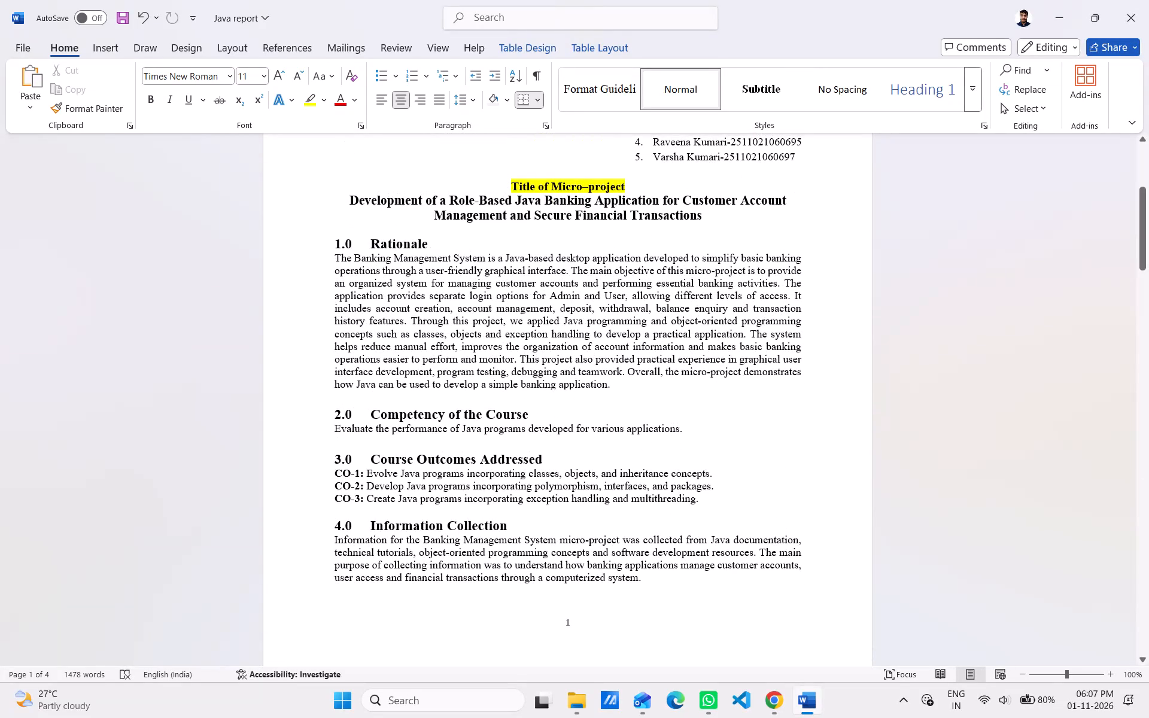
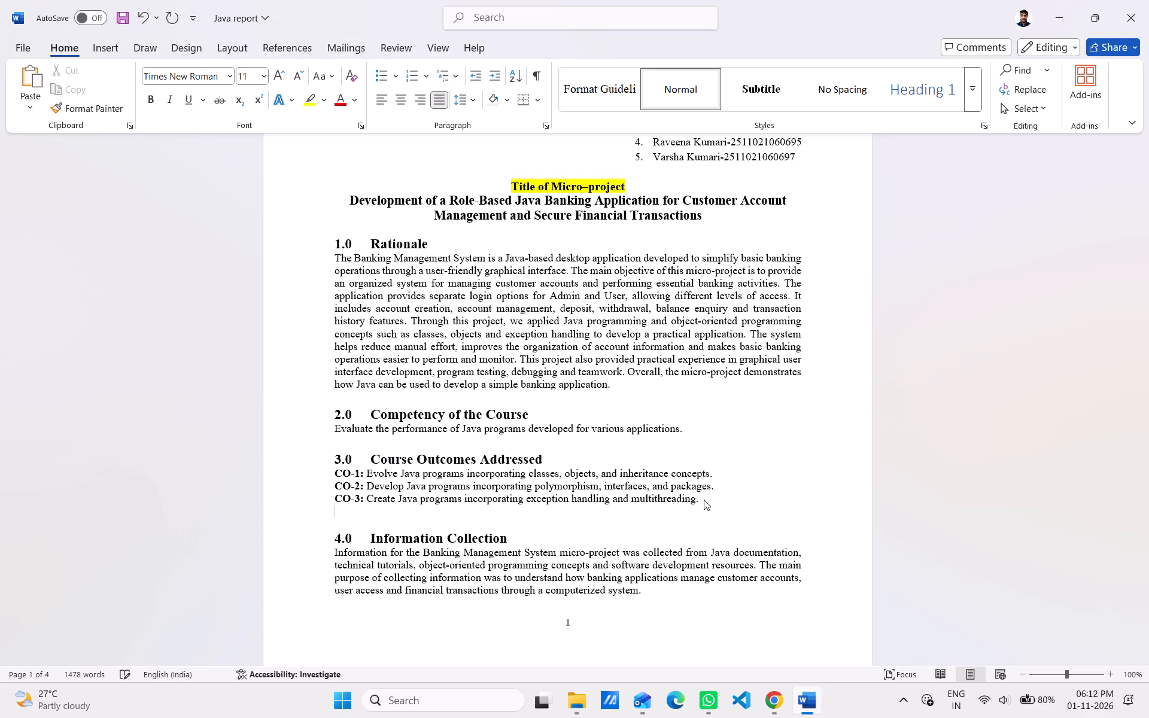
Remove the stray bullet characters before CO-4 and CO-5 and the extra blank line after the CO-5 statement.
click(350, 516)
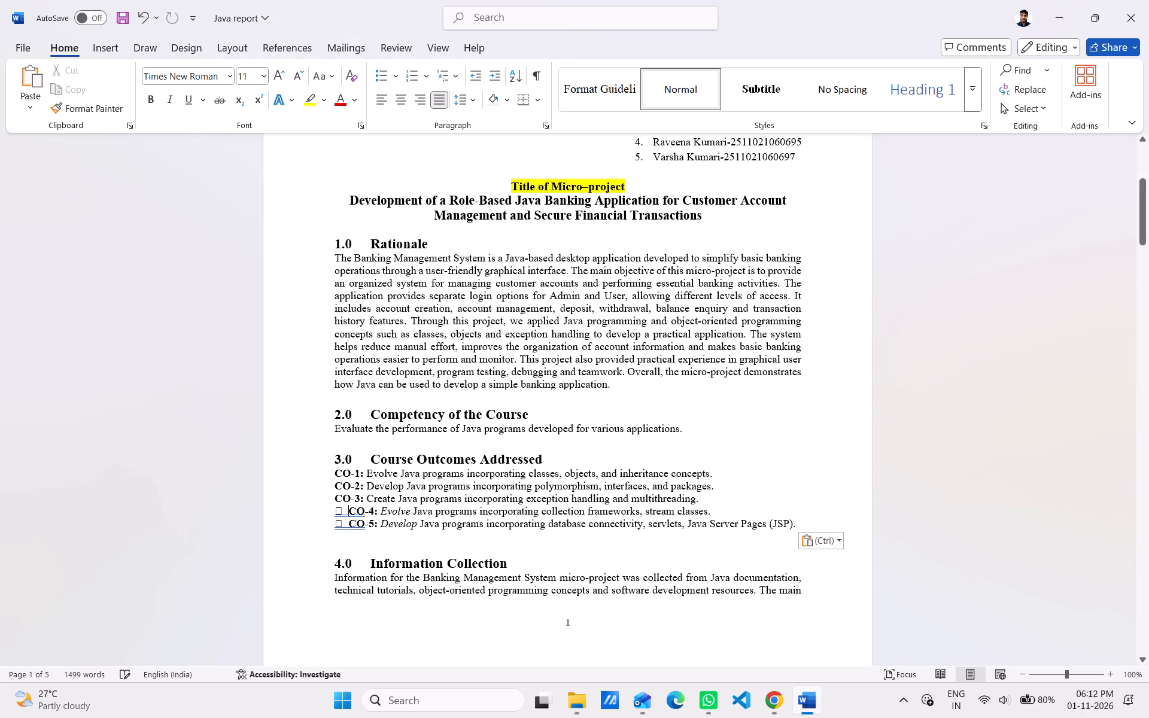
key(BackSpace)
key(BackSpace)
key(BackSpace)
key(Down)
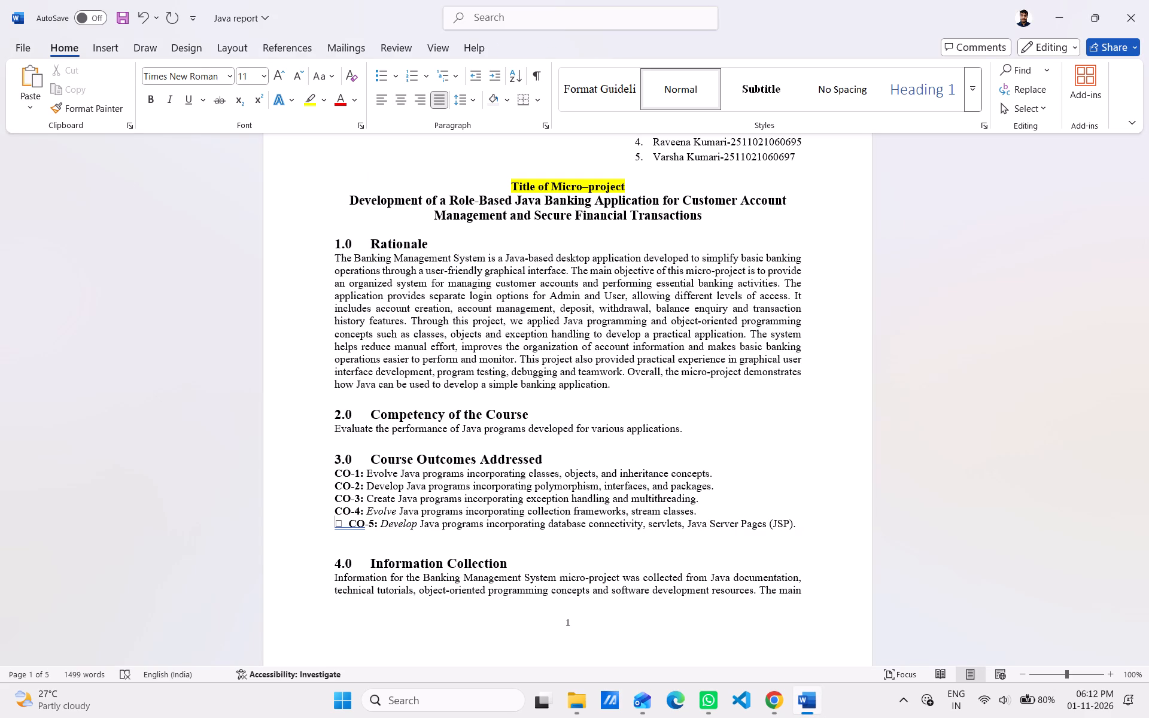
key(Delete)
key(Delete)
key(Delete)
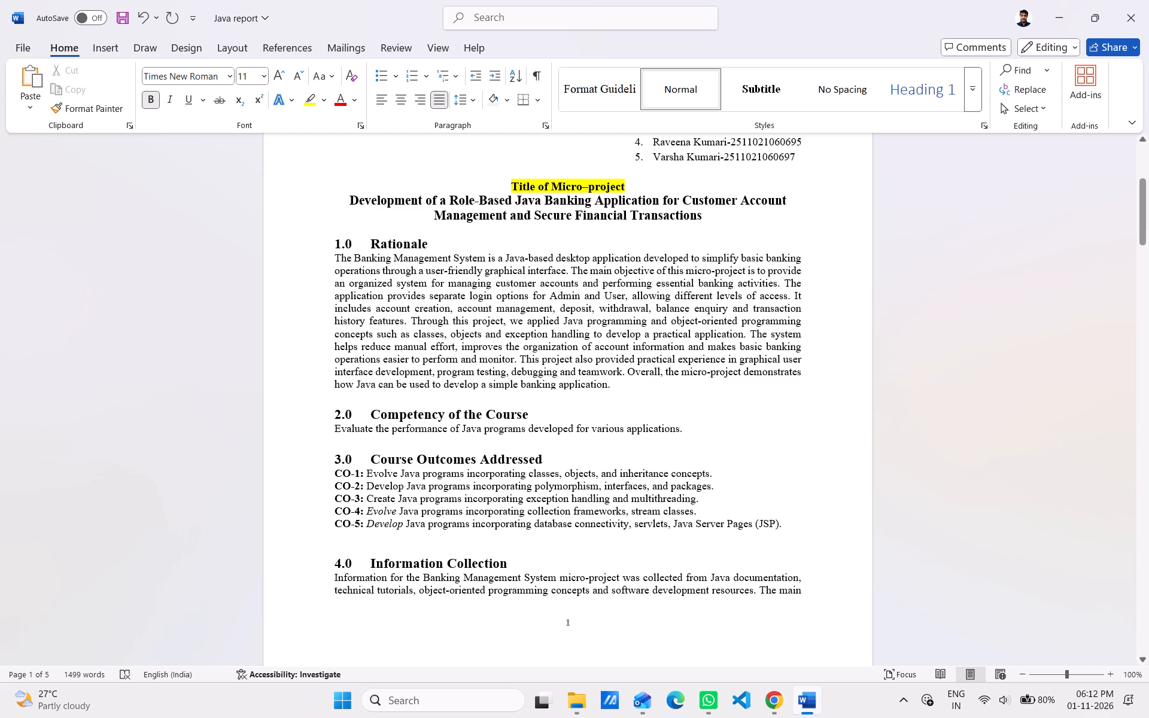
click(789, 524)
key(Delete)
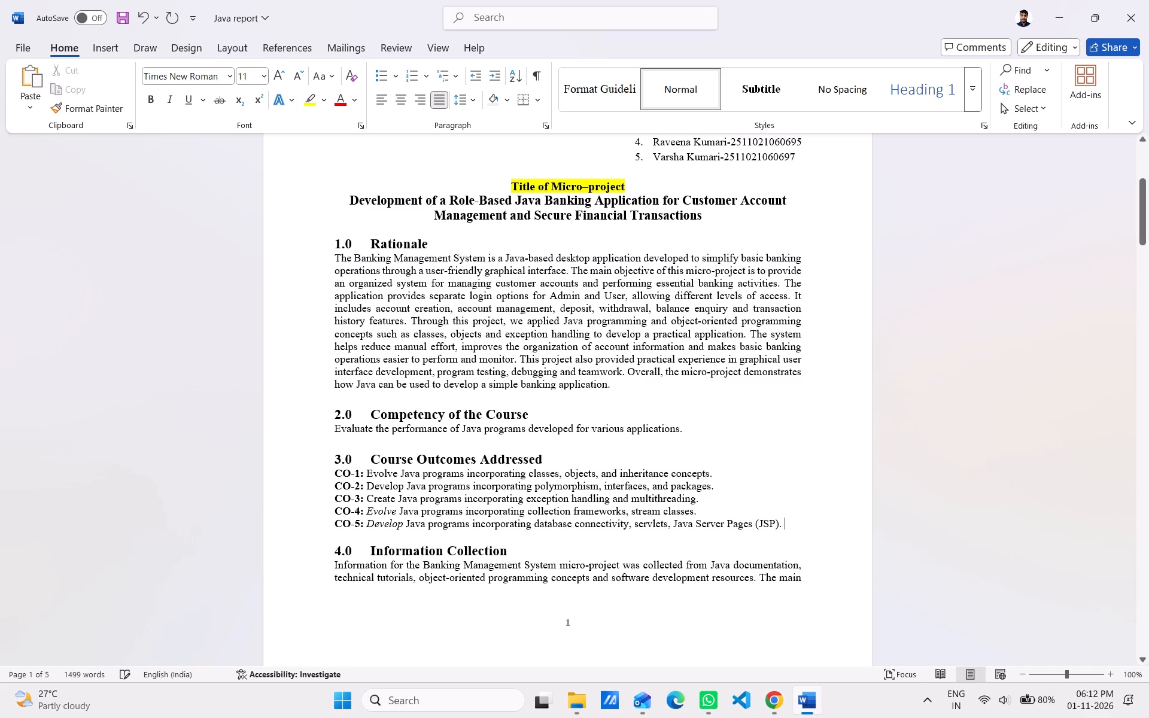
Try to make the Java File and Purpose table under Java Program Structure more compact by resizing it.
scroll(789, 524, down, 16)
scroll(789, 524, up, 1)
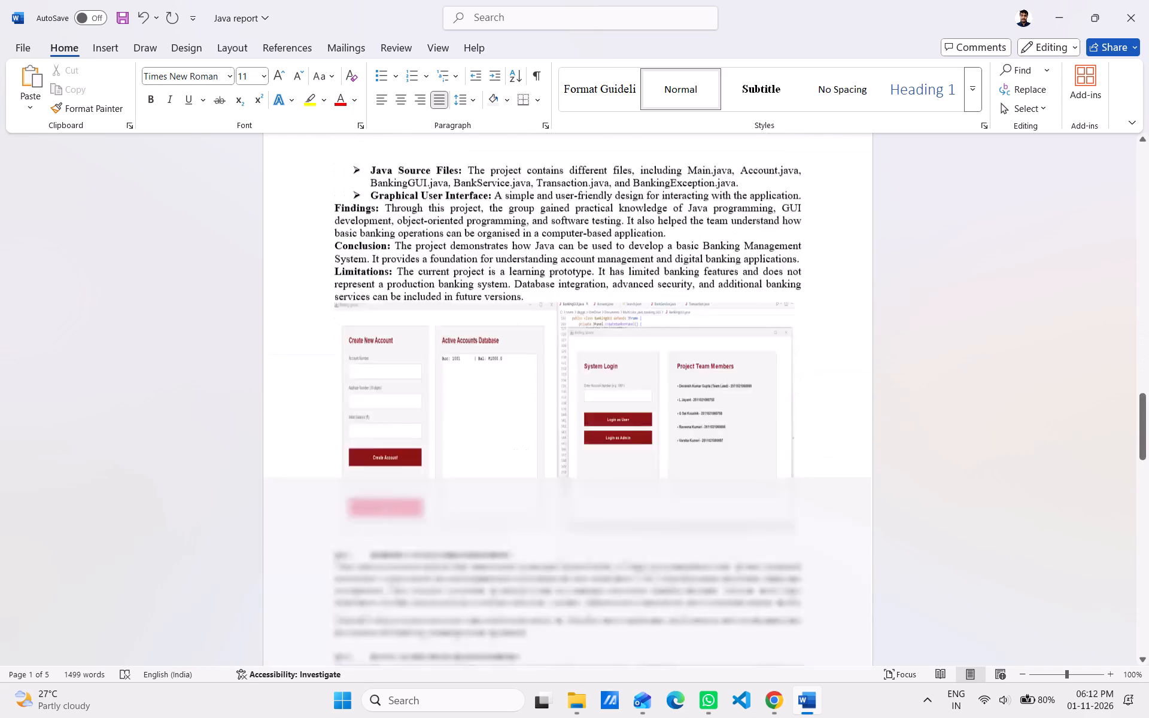
scroll(789, 524, up, 1)
scroll(789, 524, down, 5)
scroll(789, 524, up, 1)
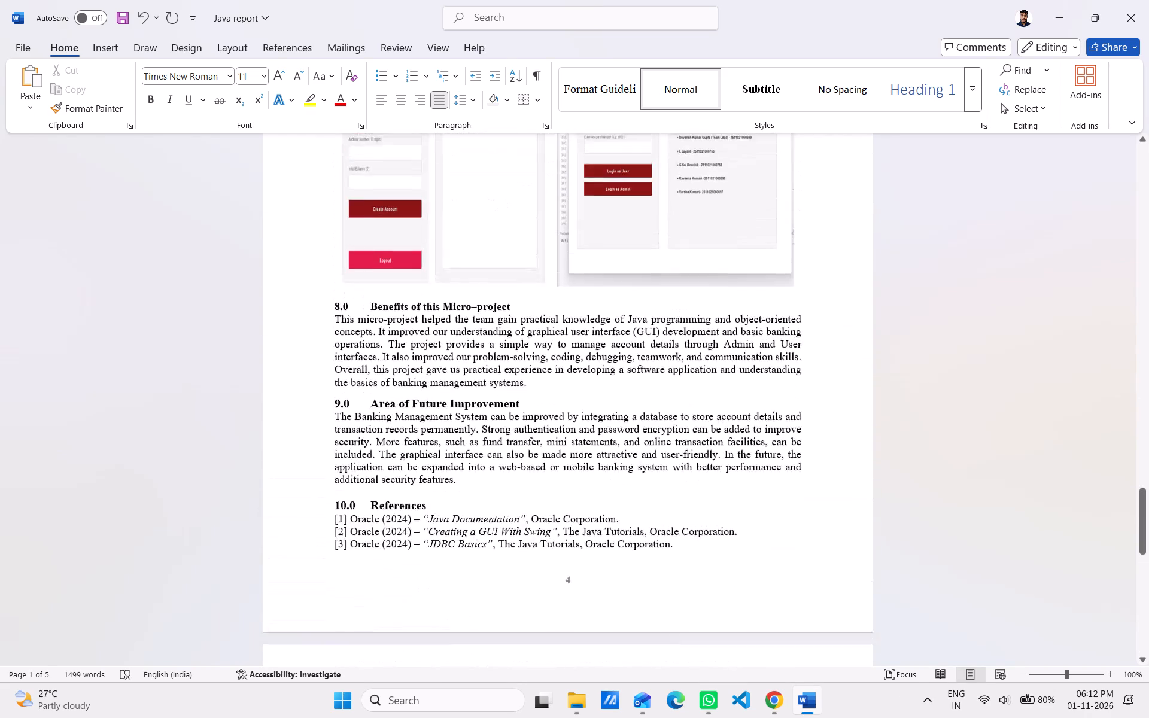
scroll(789, 524, up, 4)
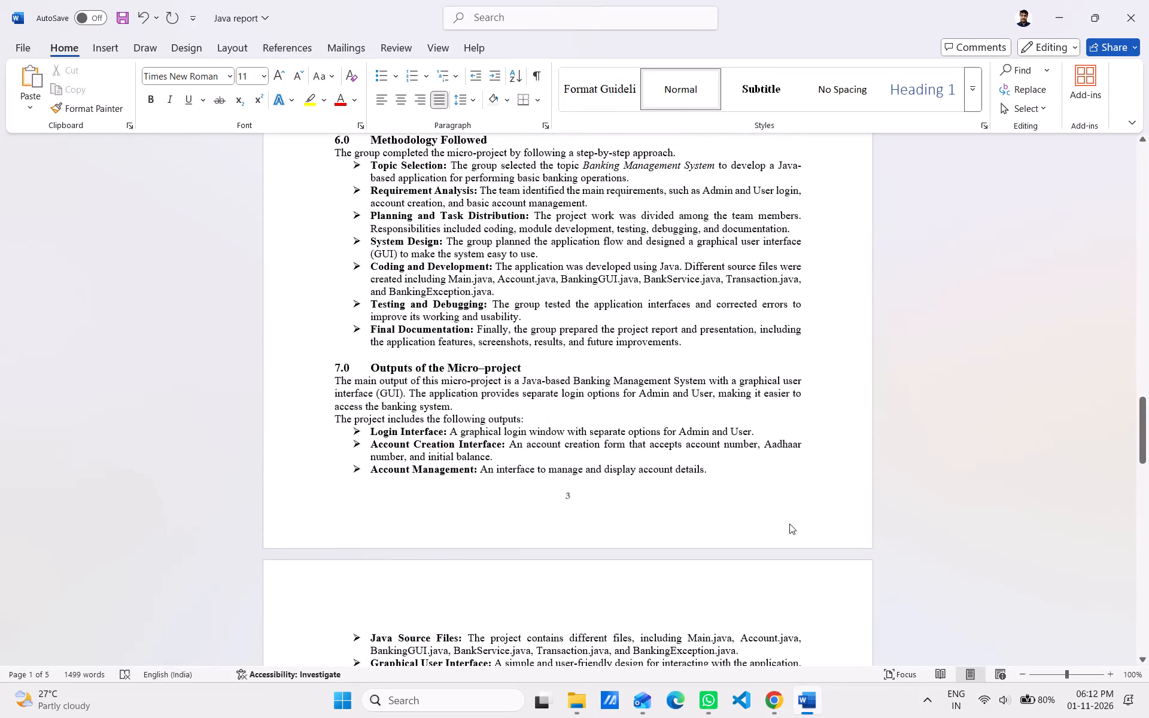
scroll(789, 524, up, 1)
scroll(782, 375, up, 2)
right_click(782, 375)
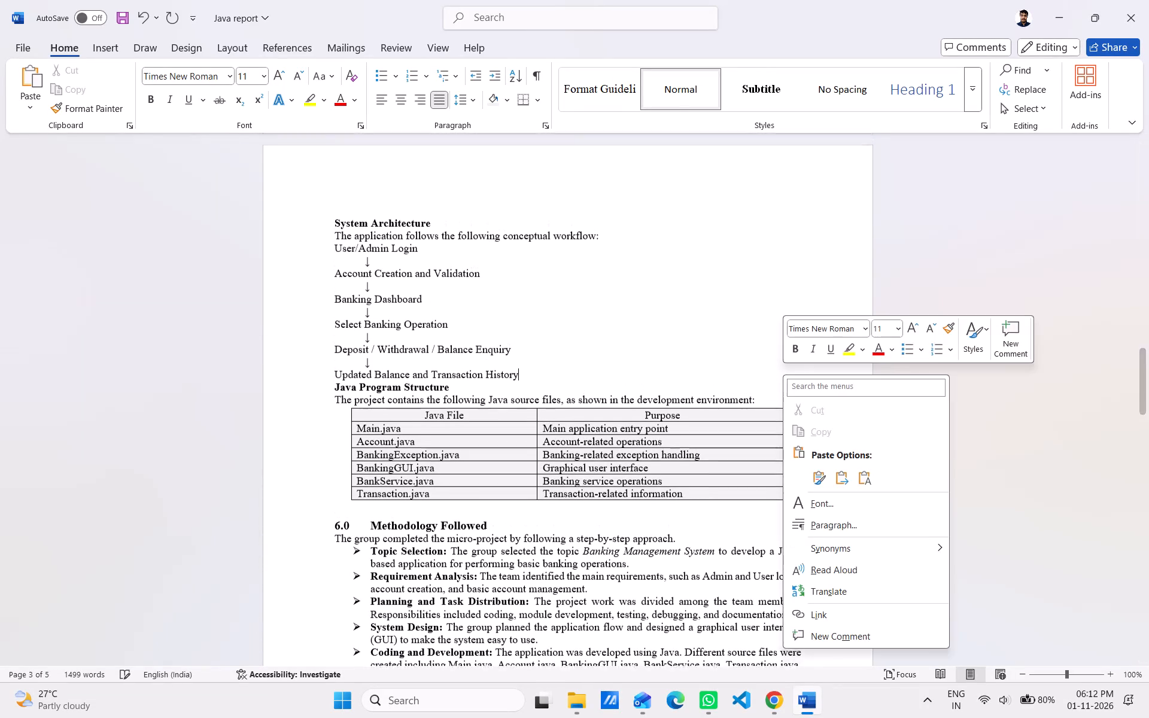
click(704, 412)
drag(796, 511, 798, 491)
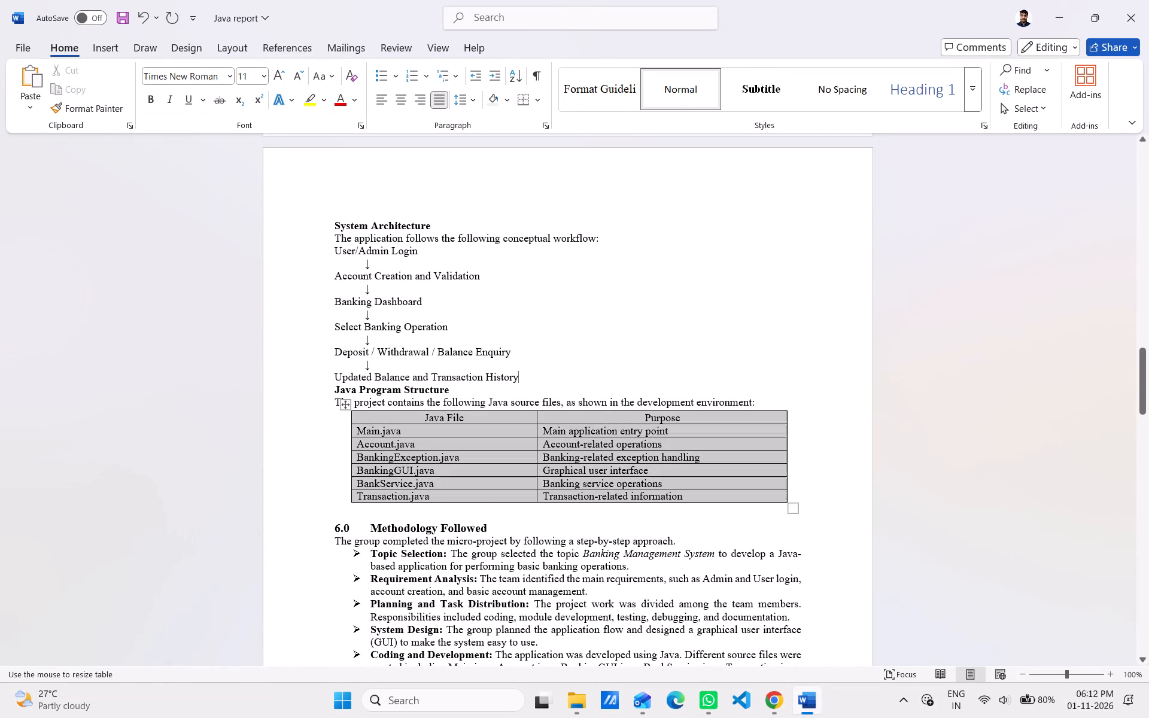
drag(798, 491, 797, 486)
click(797, 514)
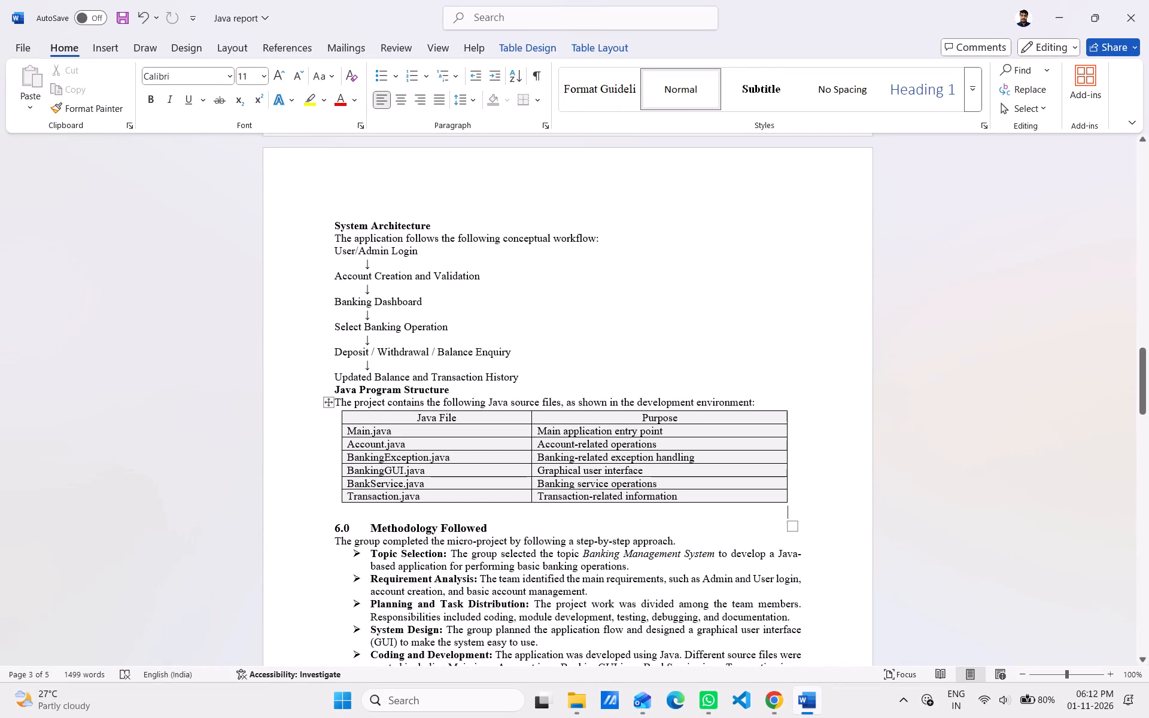
drag(794, 524, 787, 474)
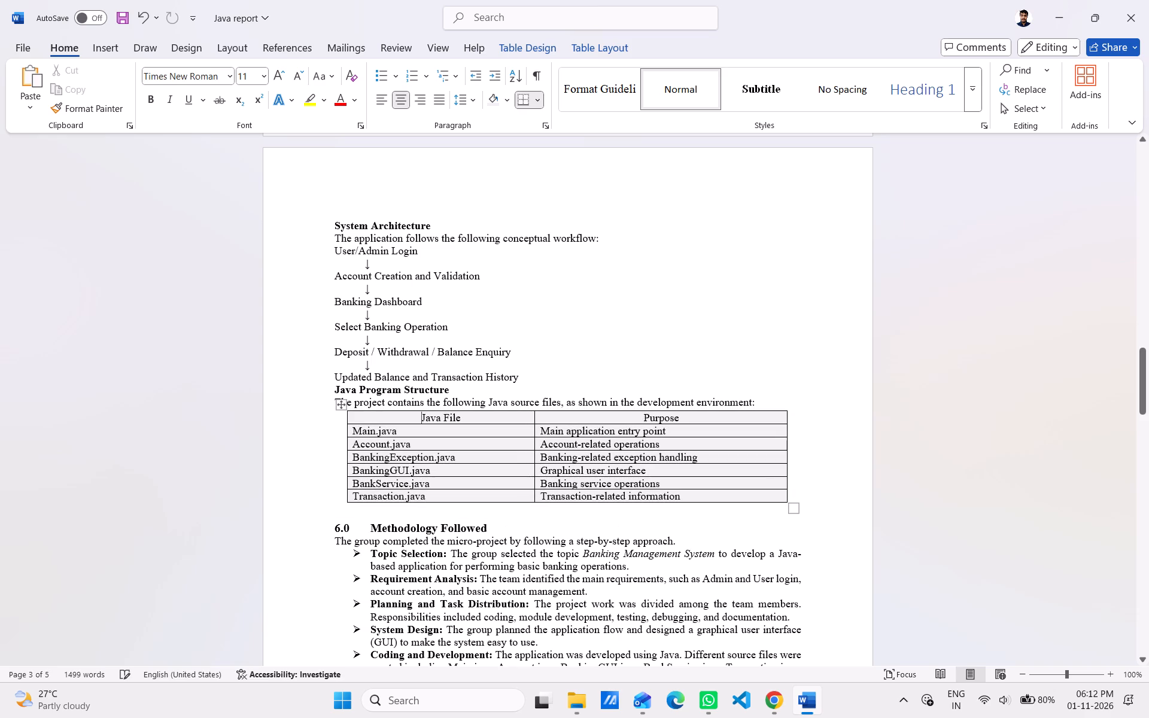
click(814, 493)
key(Down)
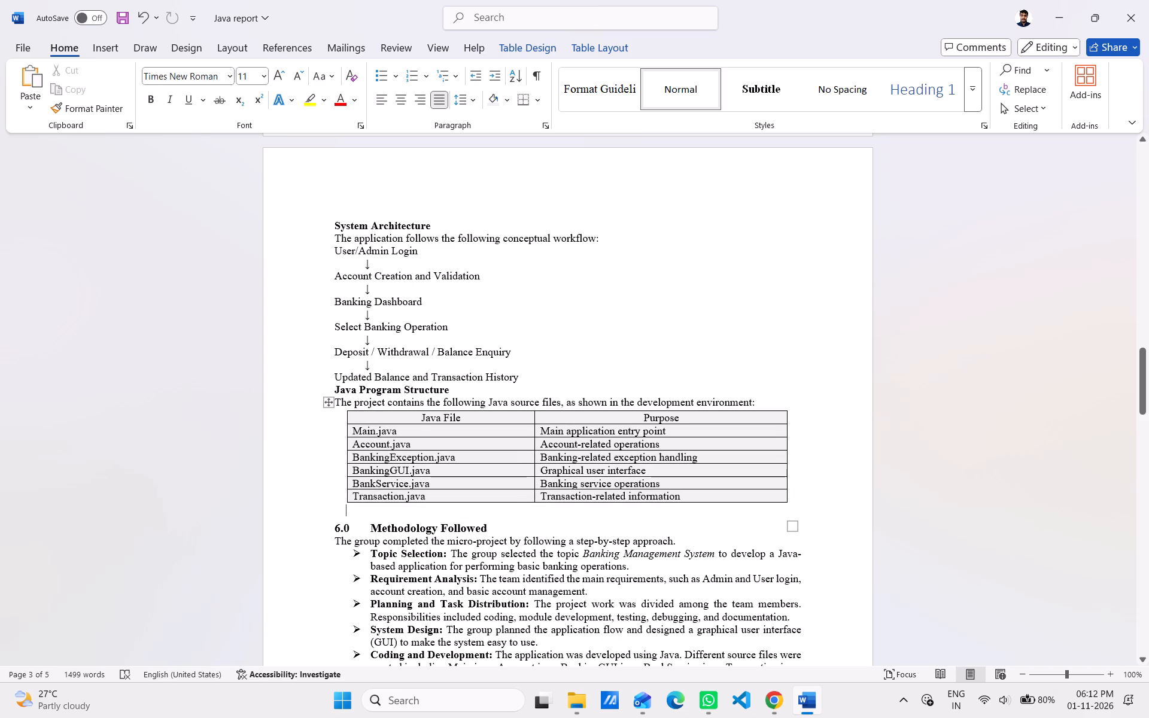
key(Down)
Delete the "Theory" subheading and its line at the start of section 5.0.
scroll(803, 499, up, 1)
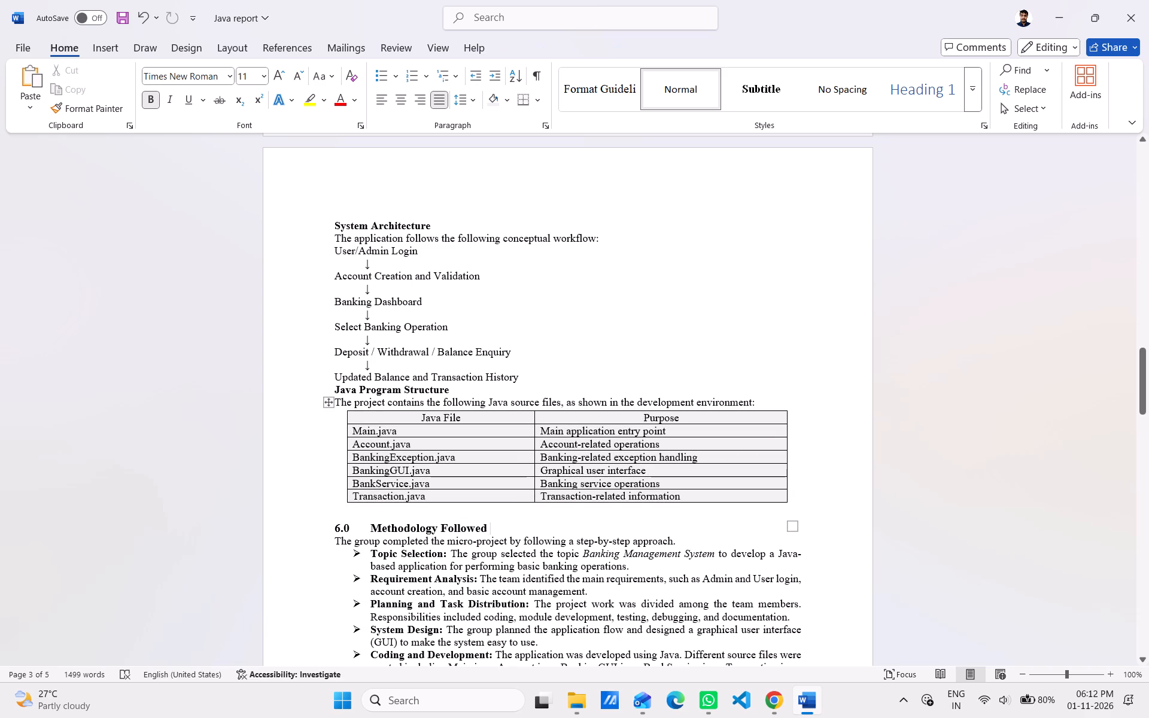
scroll(803, 499, up, 2)
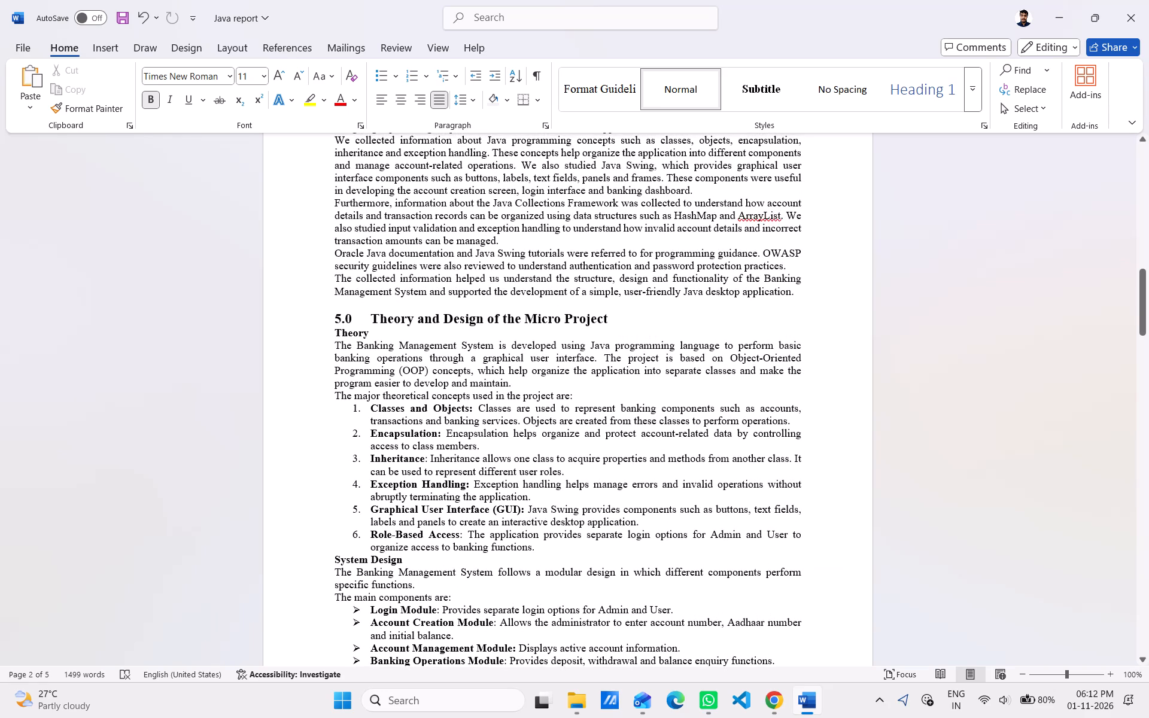
click(514, 334)
key(BackSpace)
key(BackSpace)
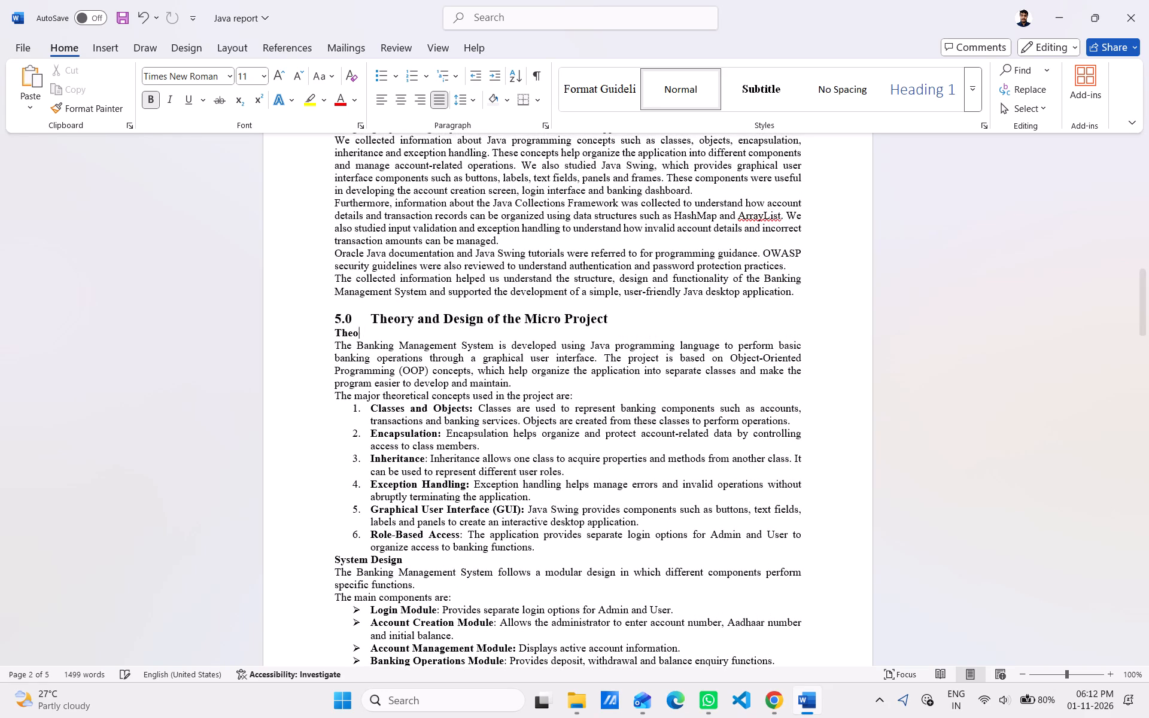
key(BackSpace)
key(BackSpace)
key(BackSpace)
key(BackSpace)
key(Delete)
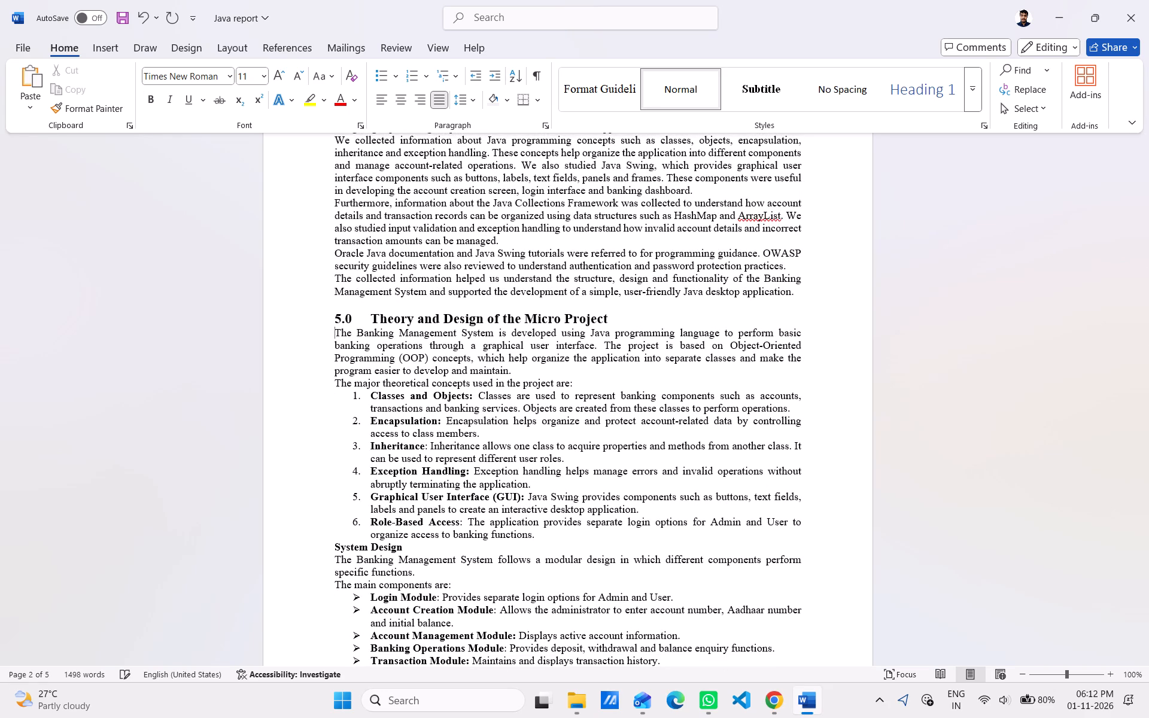
Reduce the height of both application screenshots above section 8.0, Create New Account and System Login.
scroll(668, 398, down, 7)
scroll(668, 398, up, 1)
scroll(668, 398, down, 2)
scroll(668, 398, up, 1)
scroll(668, 398, down, 1)
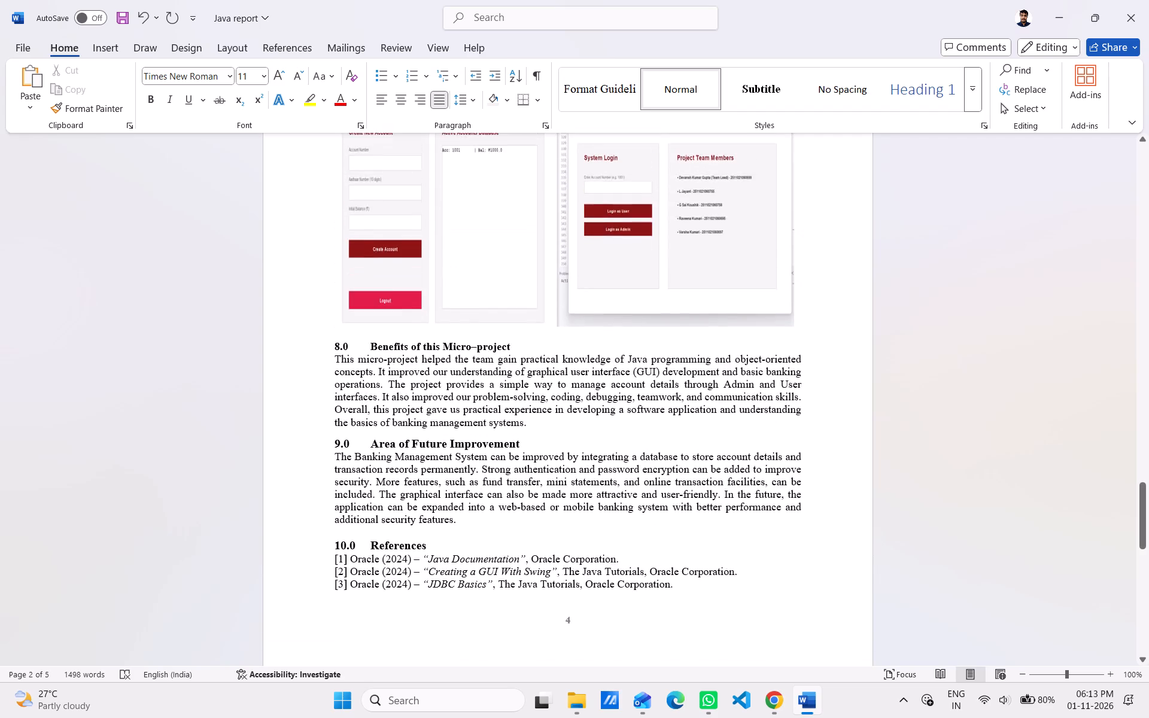
scroll(668, 398, down, 1)
scroll(668, 398, up, 7)
scroll(668, 398, down, 2)
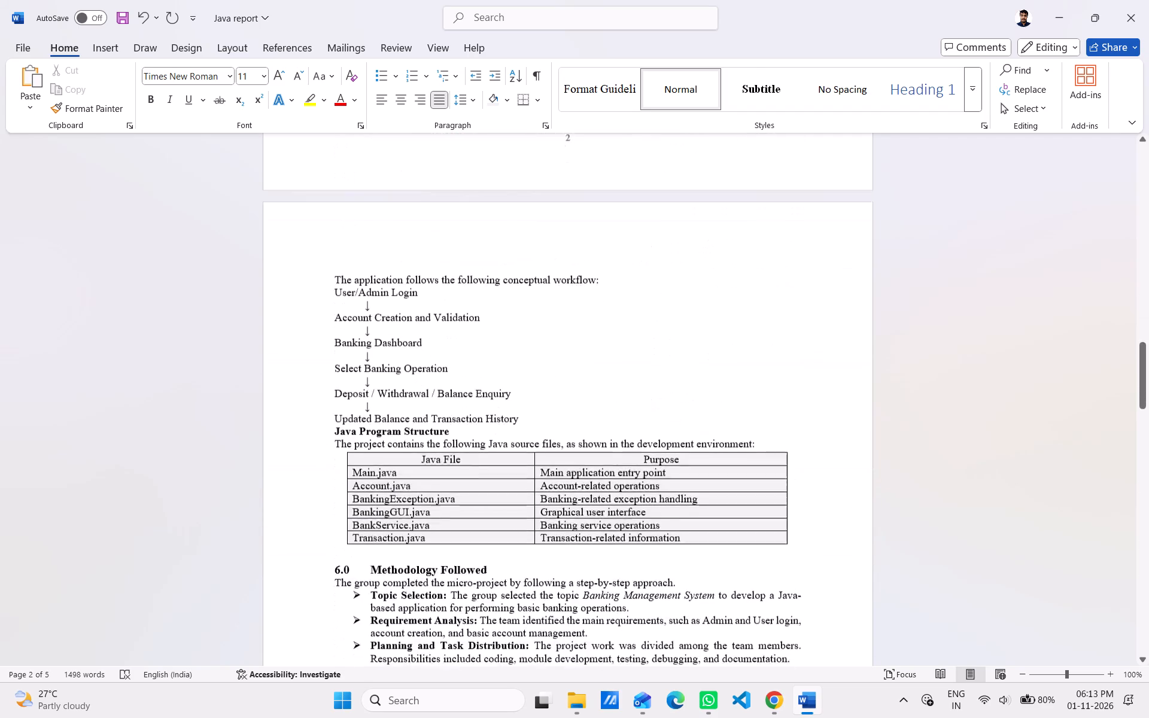
scroll(668, 398, down, 1)
scroll(507, 536, down, 4)
click(463, 369)
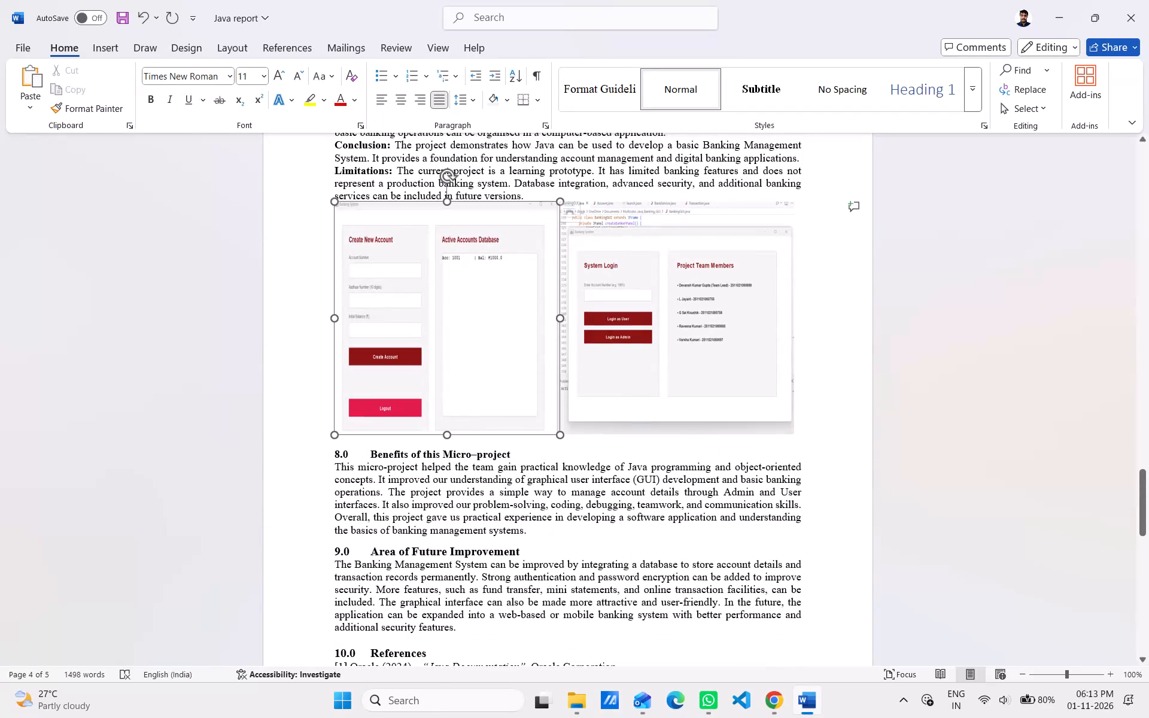
drag(443, 435, 443, 413)
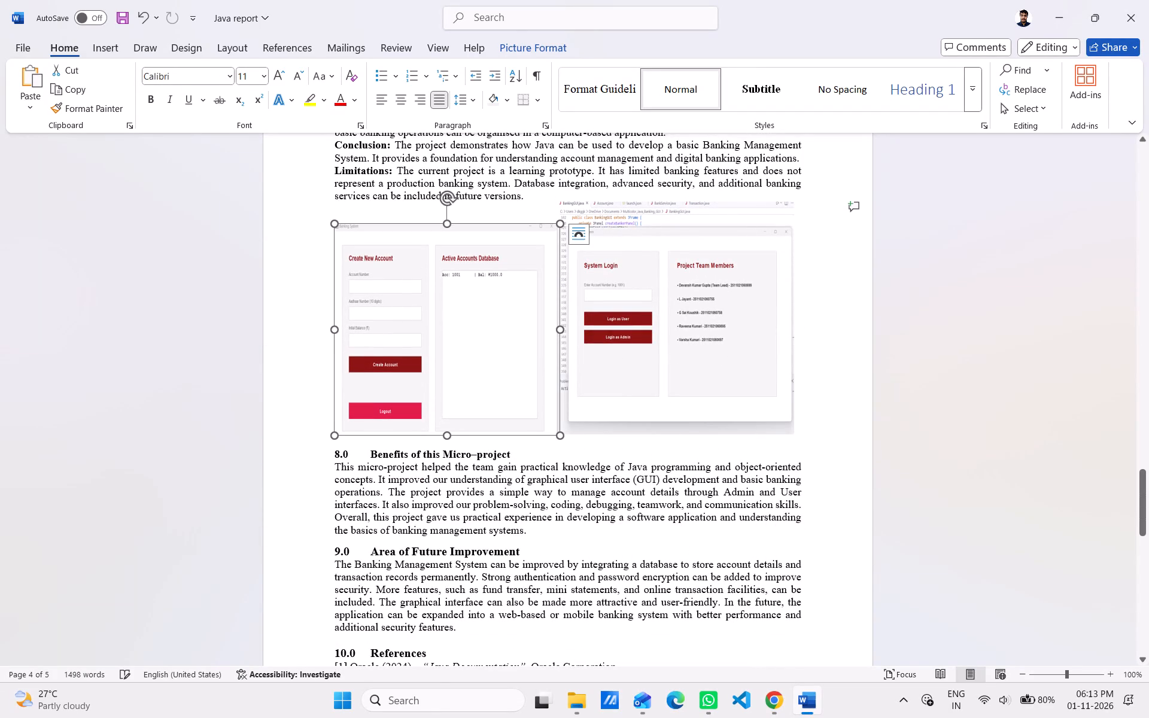
click(644, 365)
drag(677, 434, 677, 419)
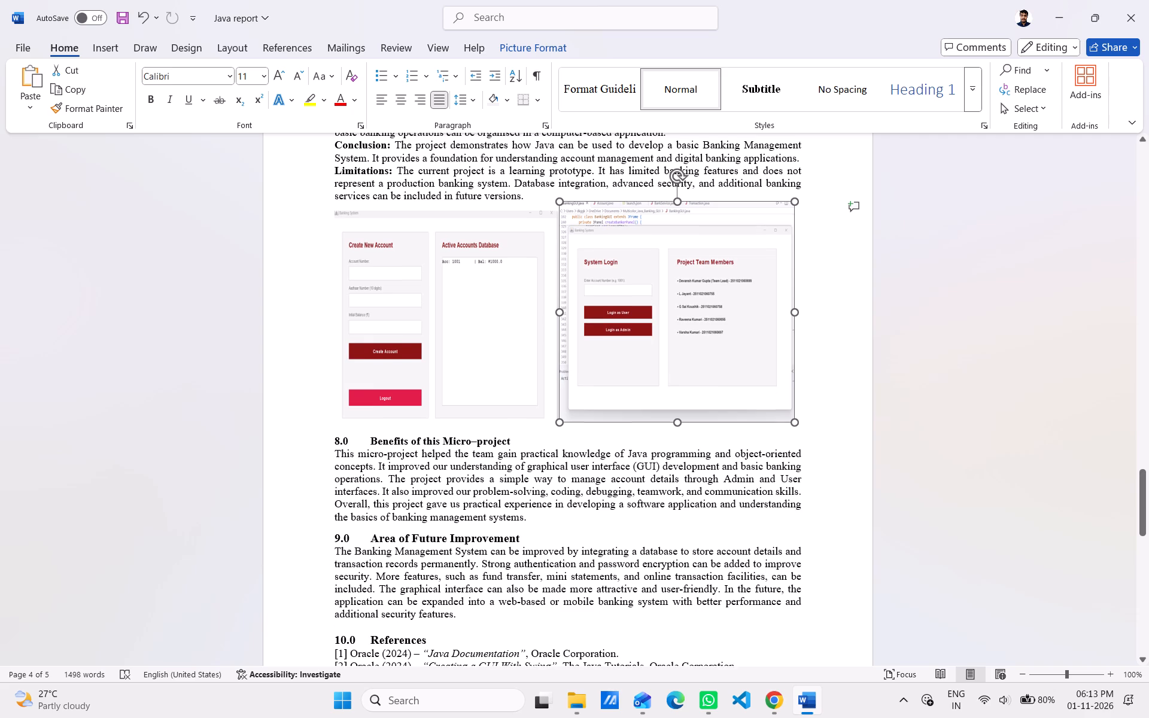
drag(677, 419, 673, 407)
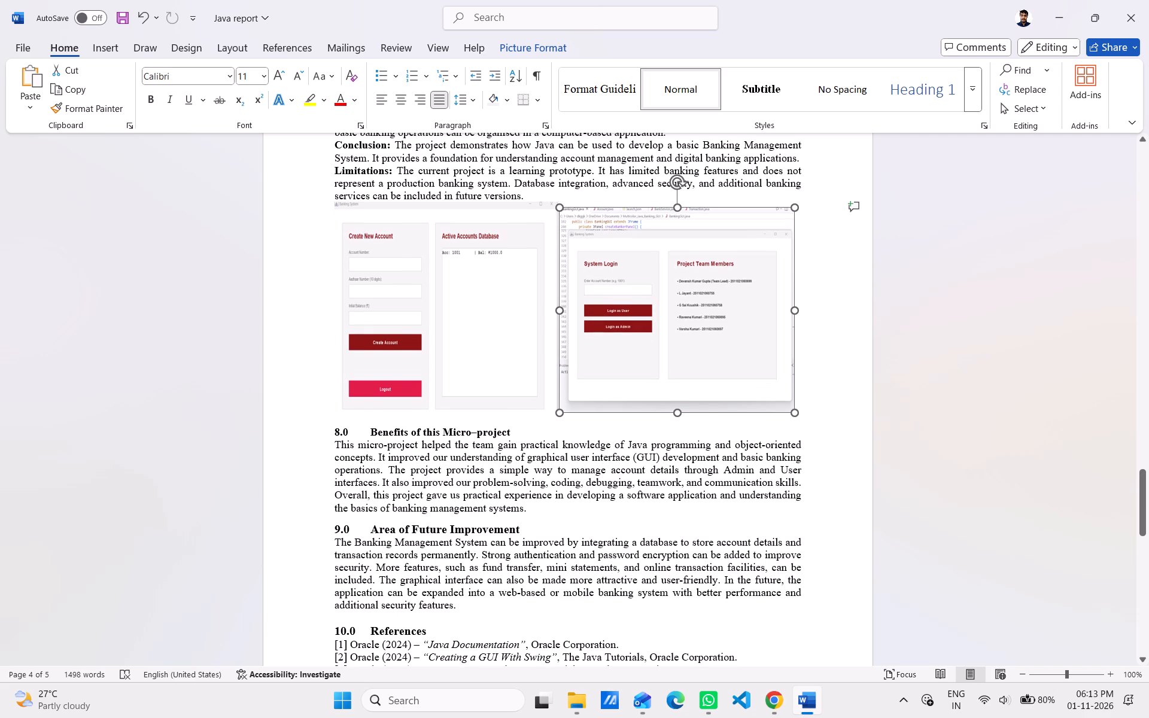
drag(673, 407, 674, 408)
Remove the empty last page by deleting the blank paragraph after reference [5].
scroll(674, 408, down, 3)
scroll(674, 408, up, 1)
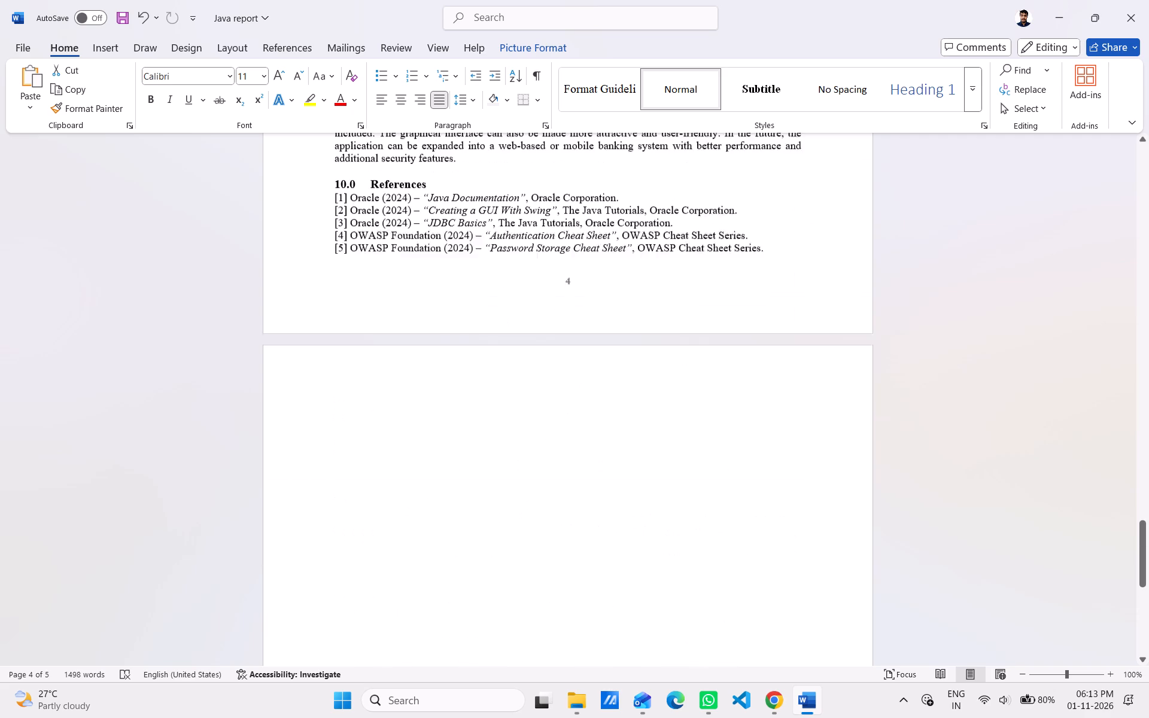
scroll(674, 408, up, 1)
click(767, 315)
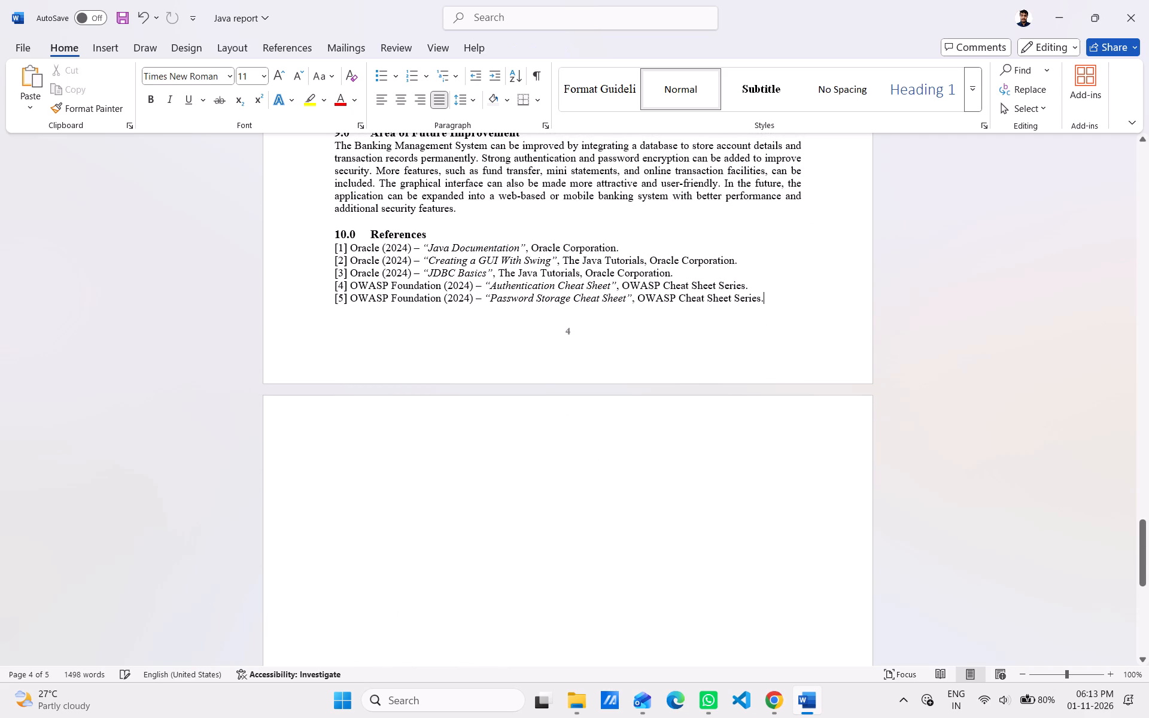
key(Delete)
Slightly increase the height of the System Login screenshot so it lines up with the adjacent Create New Account screenshot.
scroll(772, 305, up, 3)
click(718, 540)
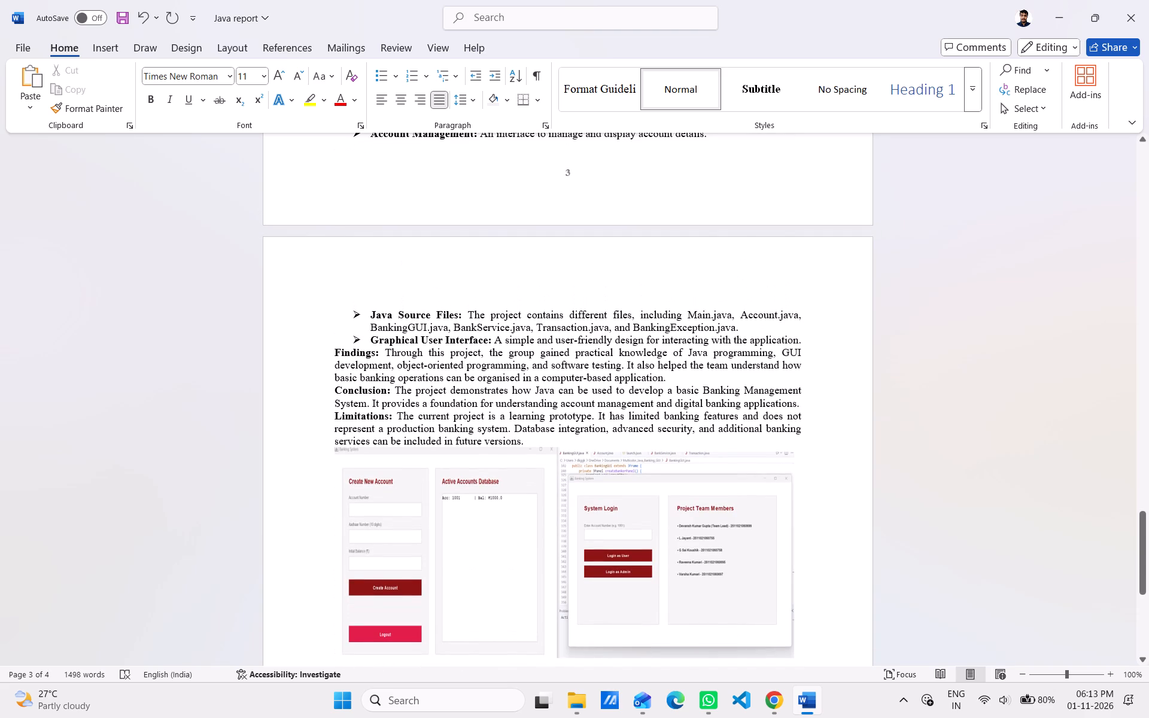
click(675, 450)
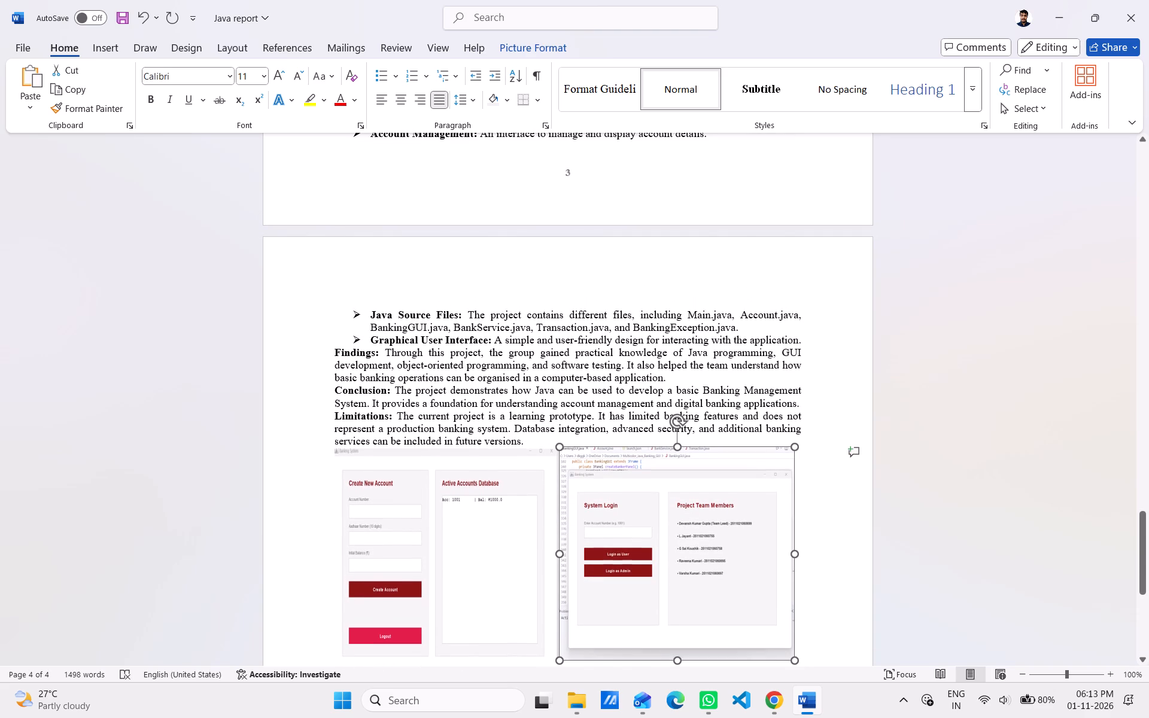
click(920, 340)
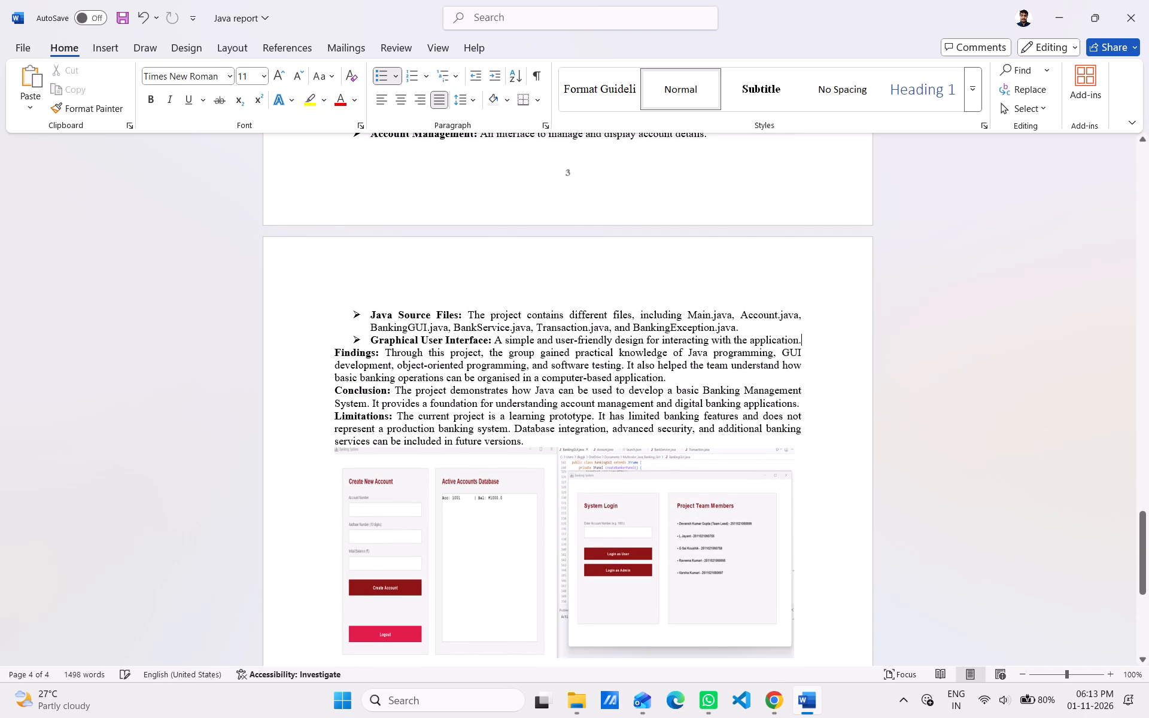
Review the layout of the whole report, from the title and course outcomes on page 1 through the outputs section on pages 3 and 4.
scroll(920, 340, down, 5)
scroll(920, 340, up, 14)
scroll(920, 340, down, 1)
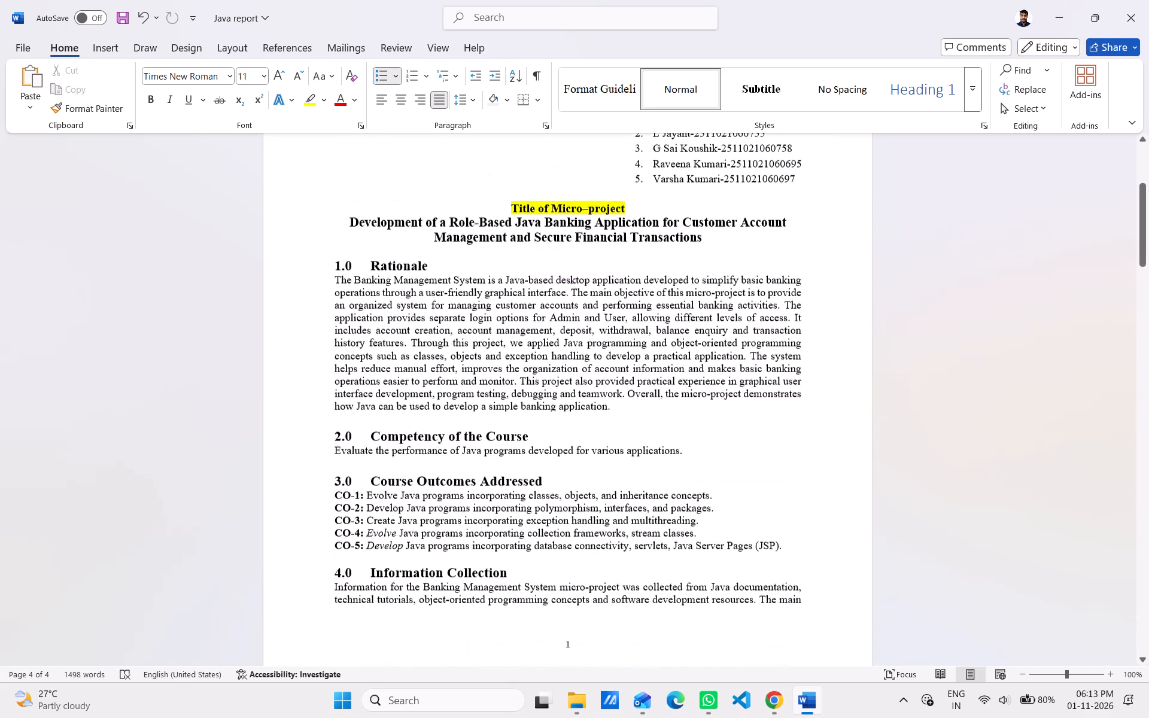
scroll(920, 340, down, 6)
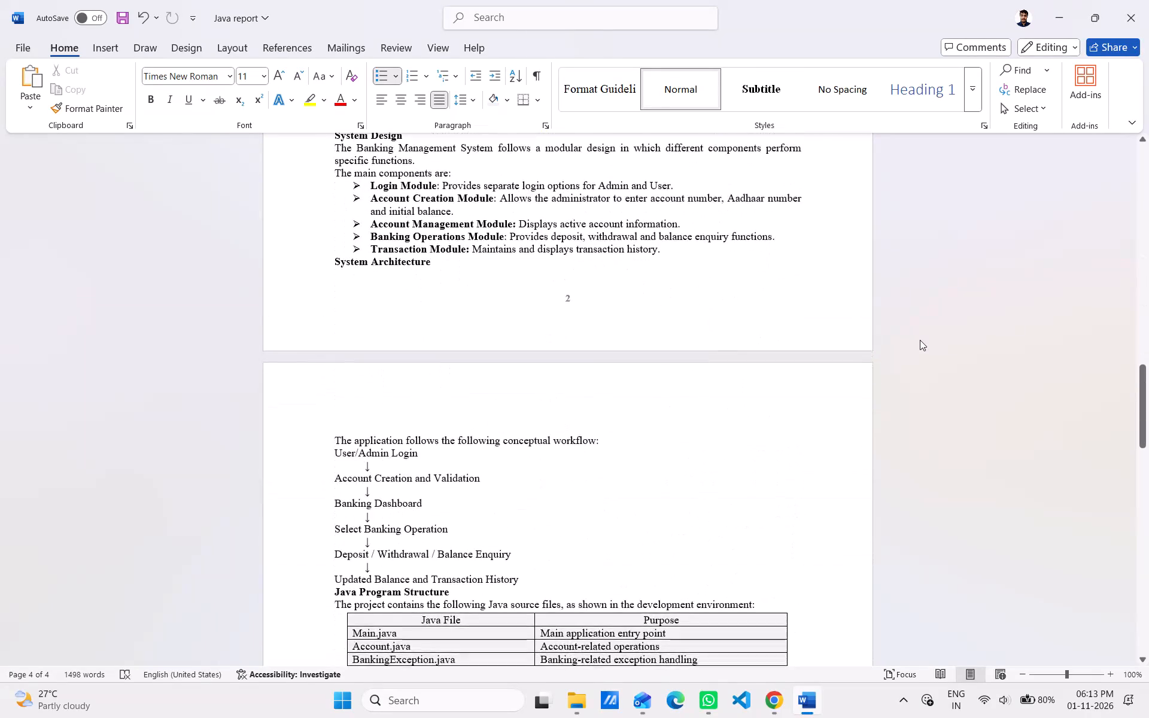
scroll(920, 340, down, 1)
scroll(920, 340, up, 2)
scroll(920, 340, down, 2)
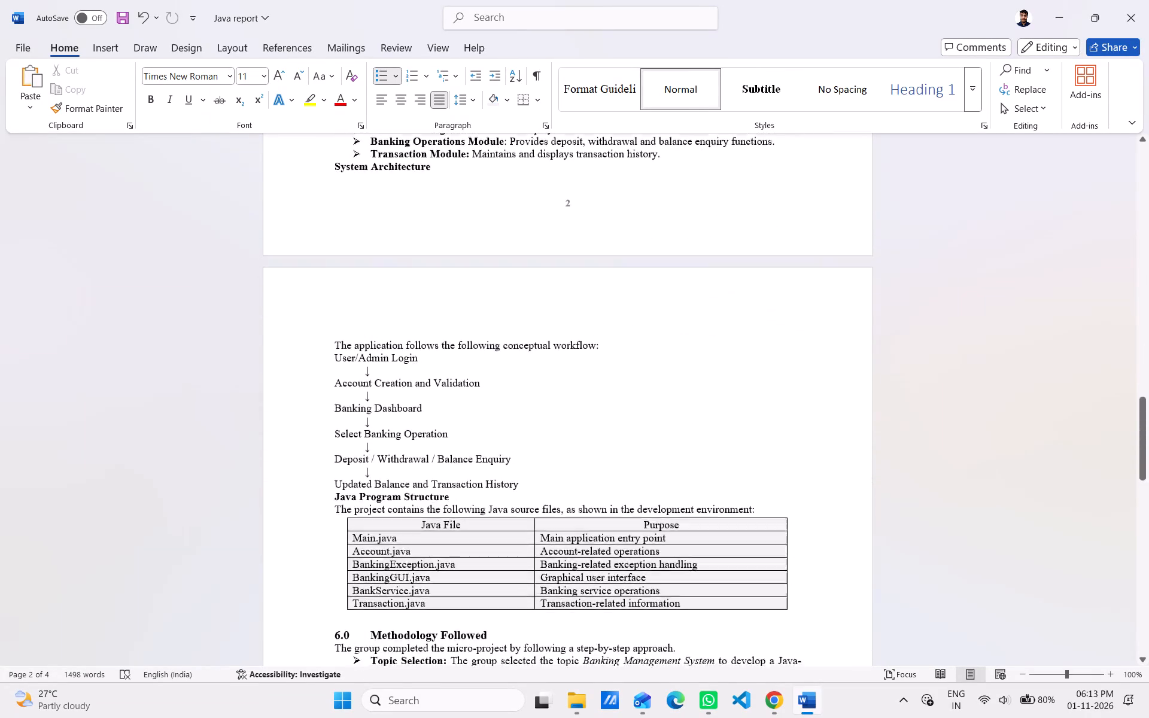
scroll(920, 340, down, 2)
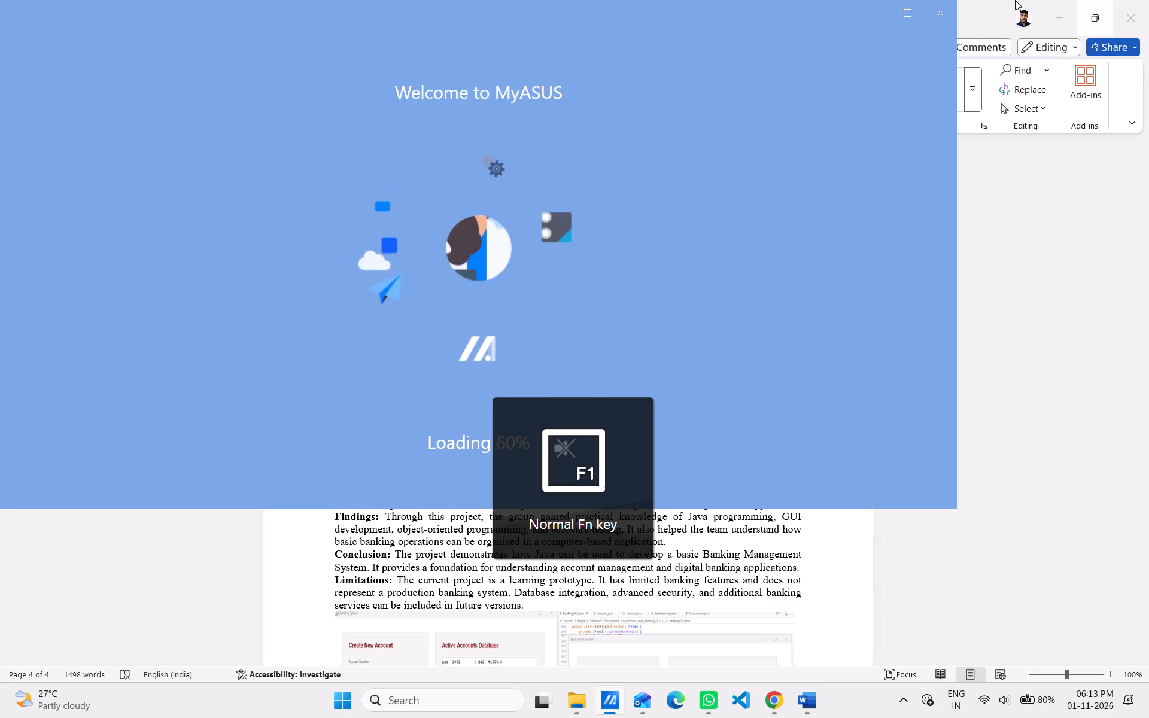
Close the MyASUS window and save the report to the Desktop as a Word document named "japro report".
click(941, 16)
key(F12)
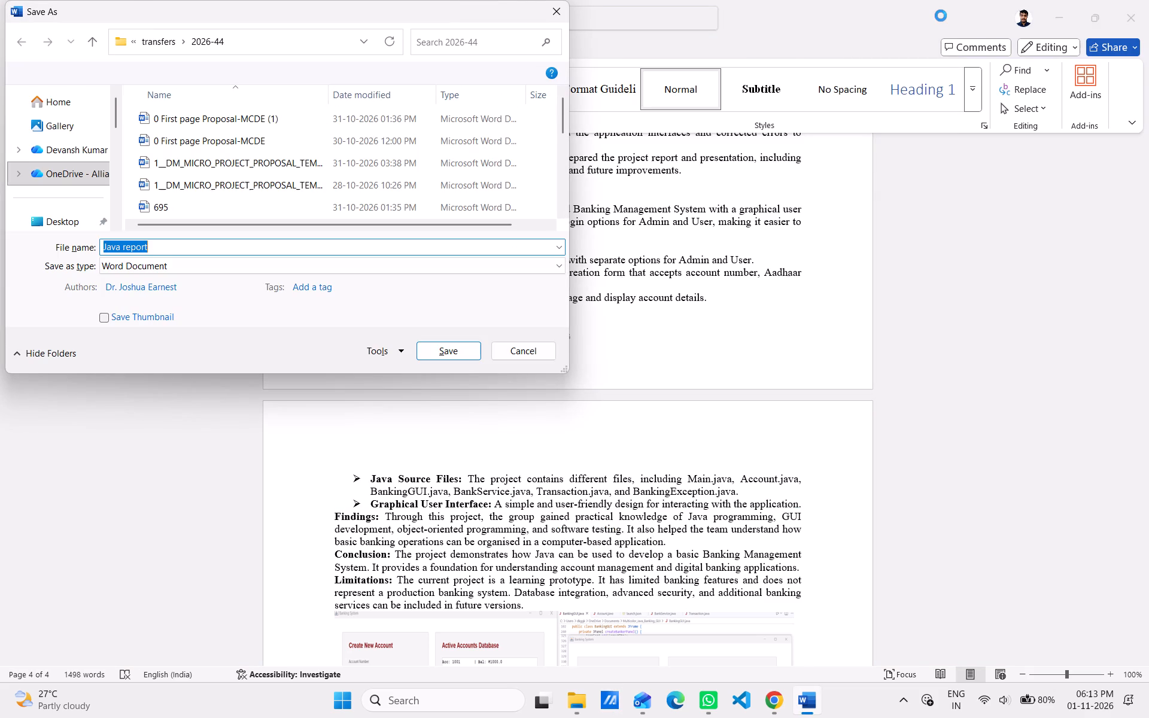
text(japro report)
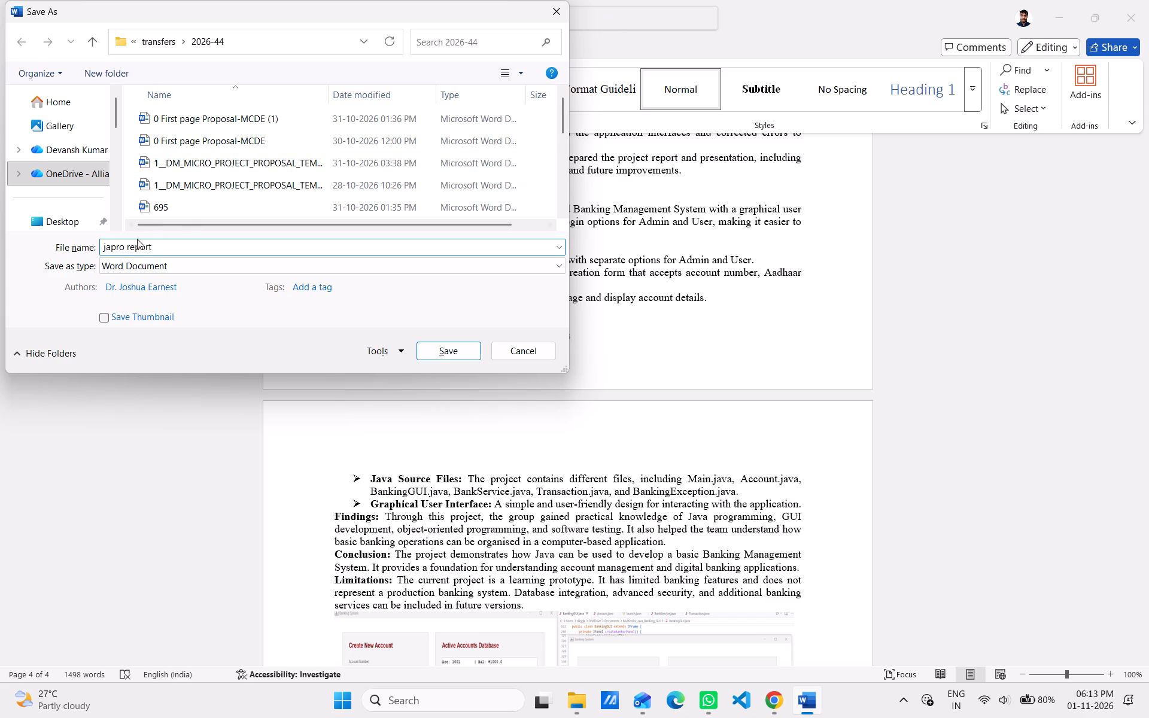
click(51, 225)
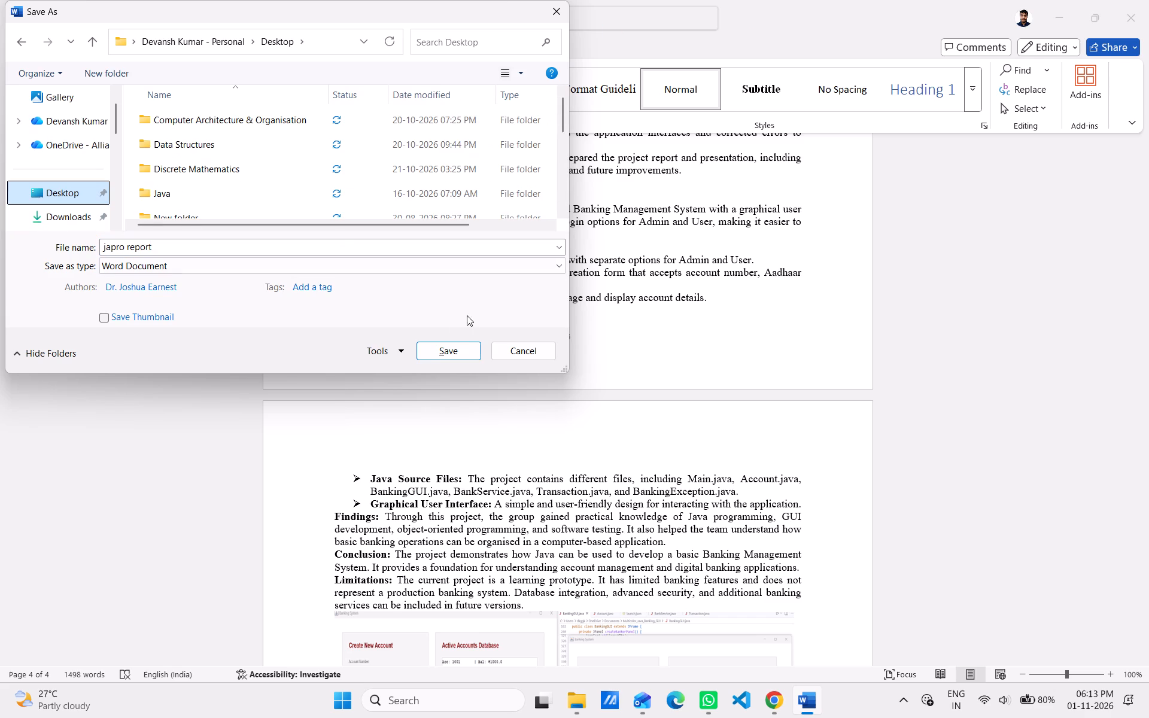
click(470, 359)
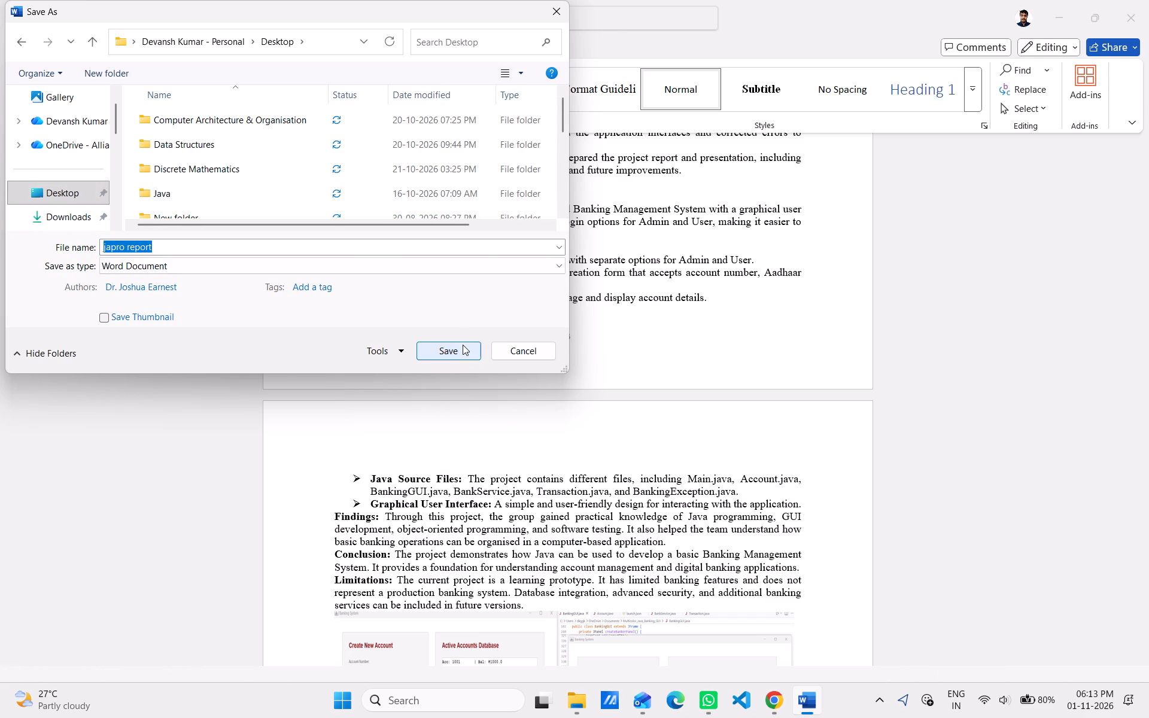
click(463, 345)
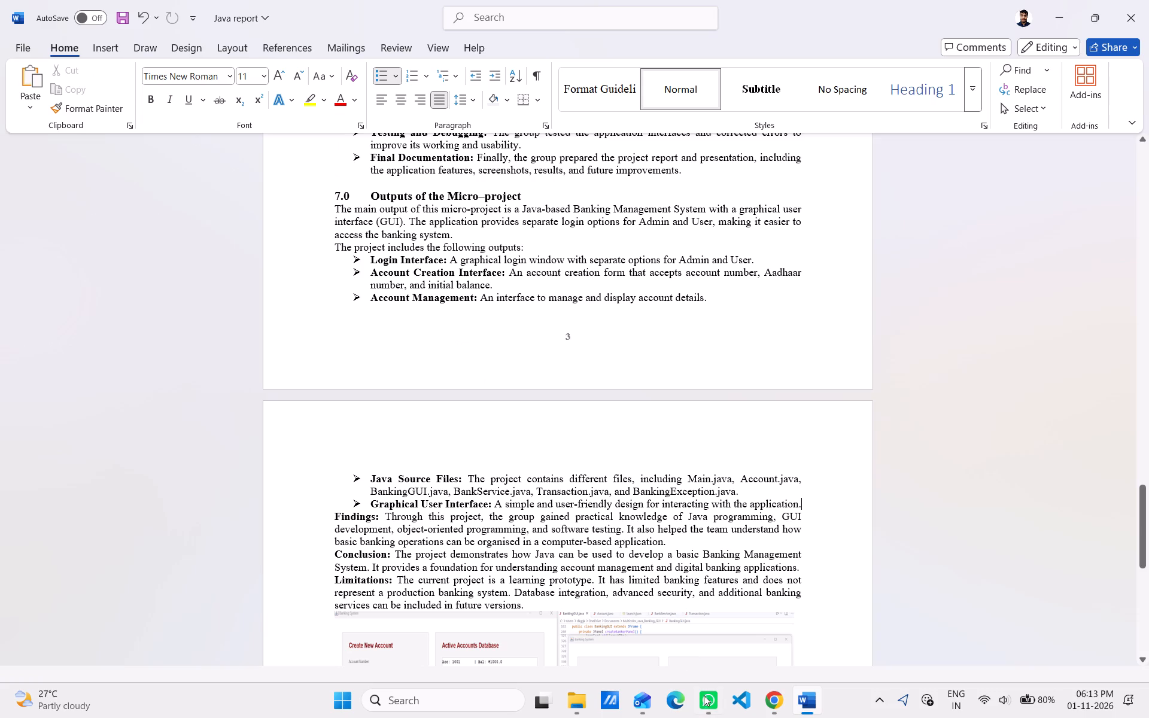
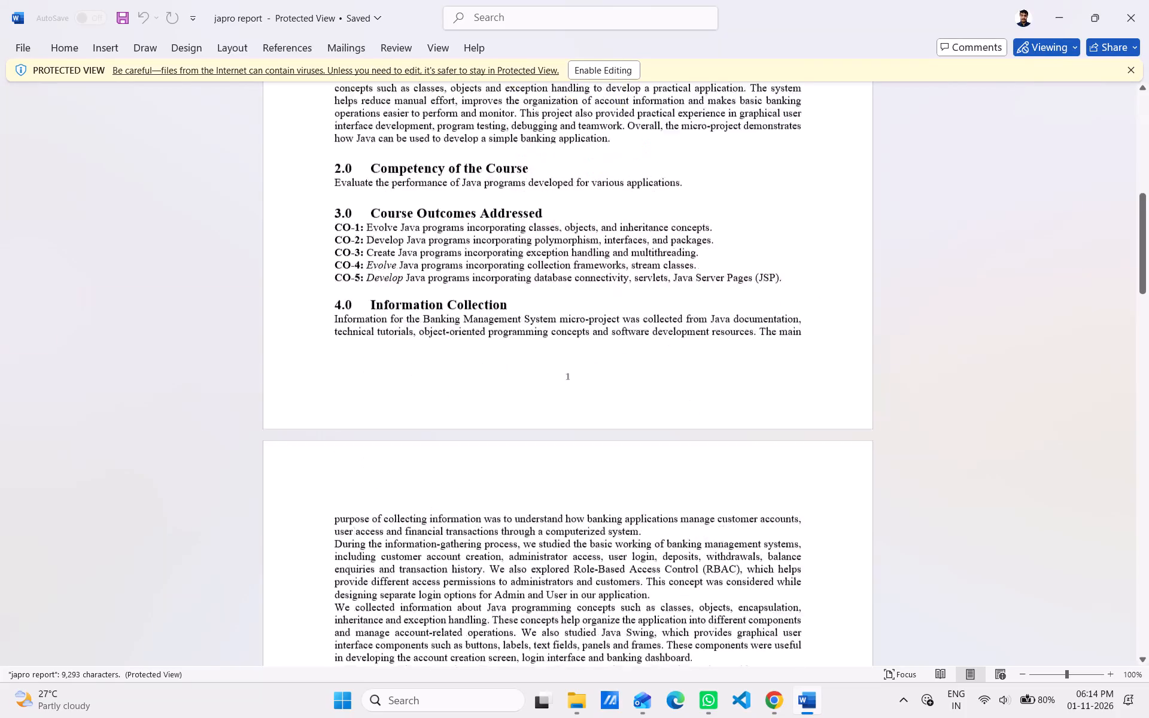
Review the saved japro report in Protected View, from the rationale and course outcomes on page 1 through the references on page 4.
scroll(646, 392, down, 8)
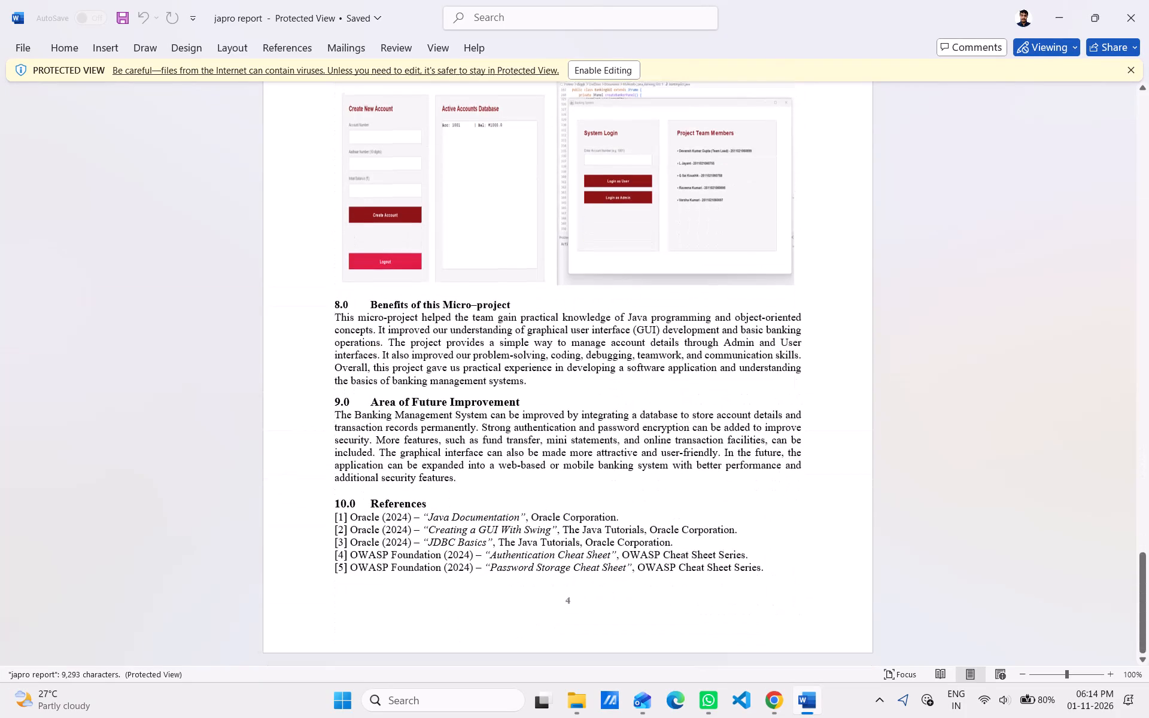
scroll(646, 392, down, 1)
scroll(646, 392, up, 4)
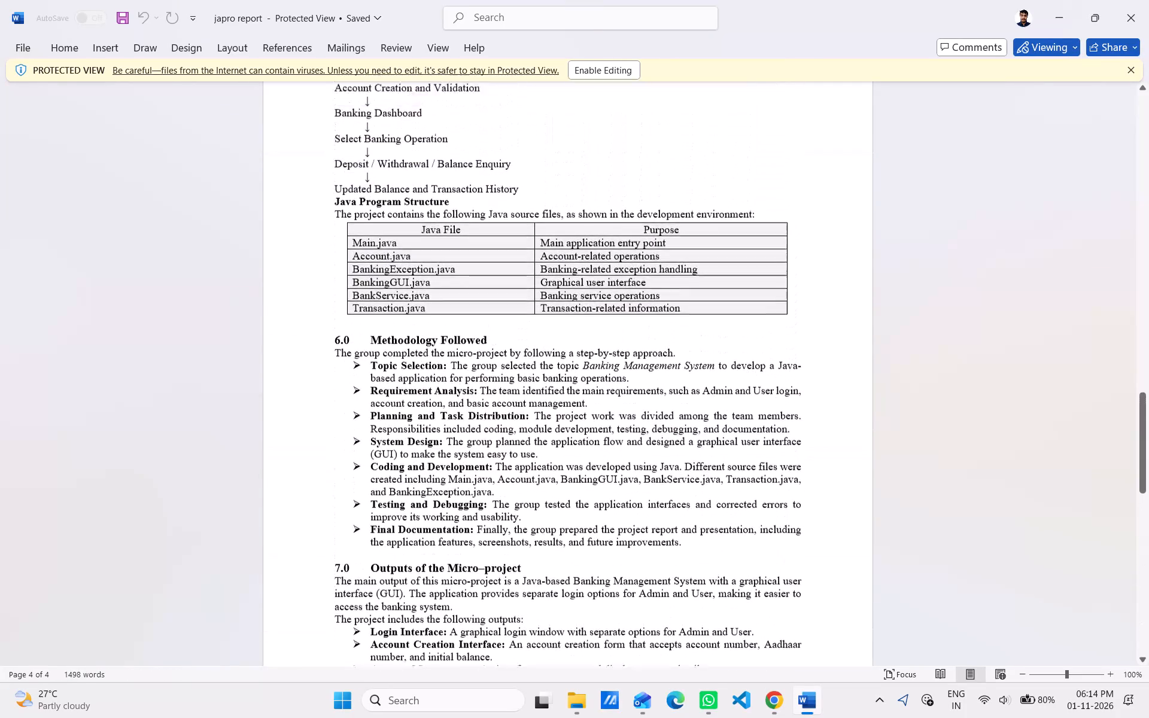
scroll(646, 392, up, 4)
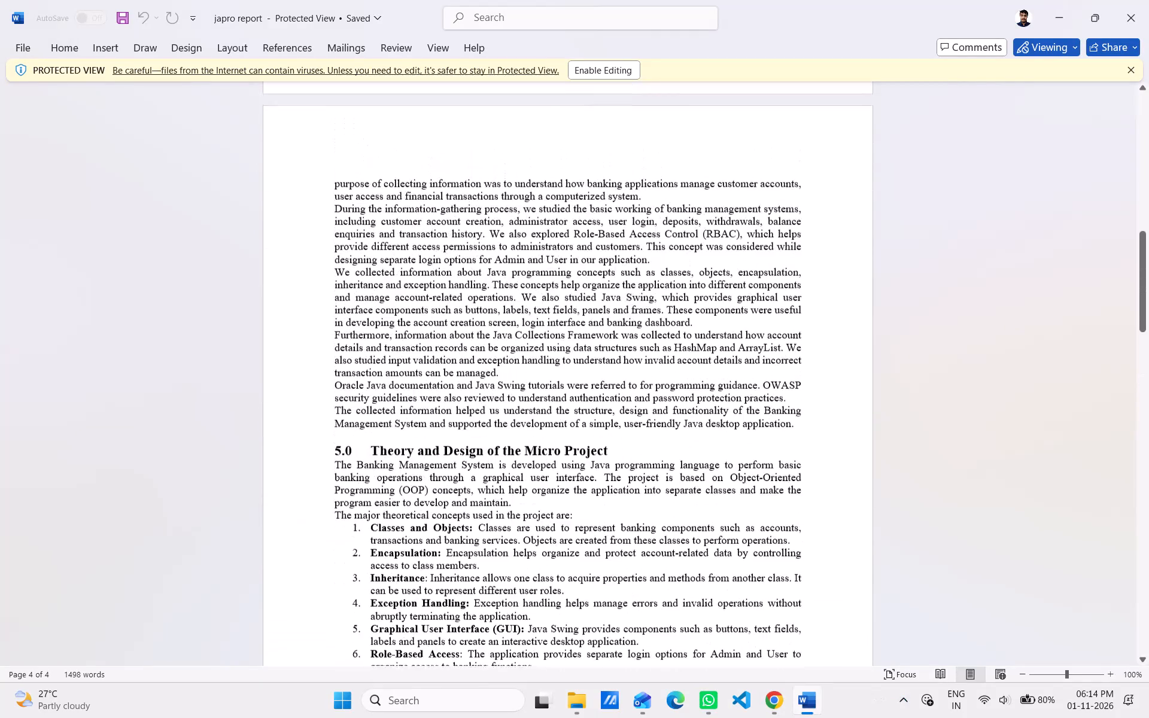
scroll(646, 392, up, 3)
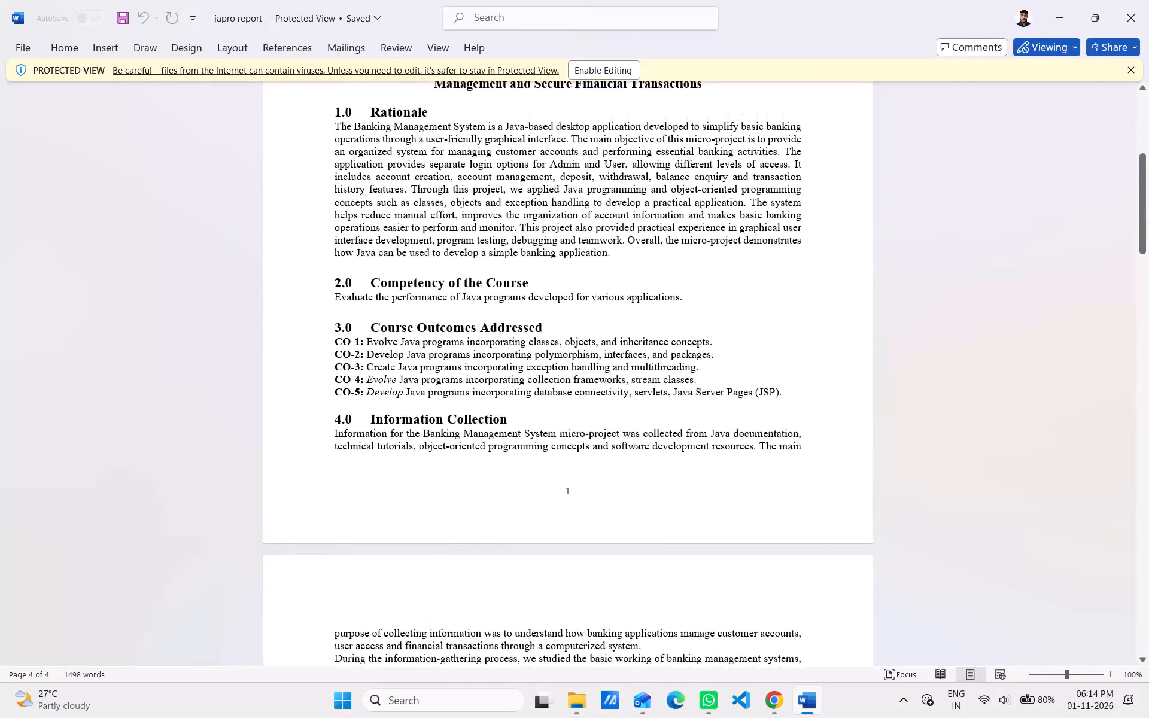
scroll(646, 392, down, 5)
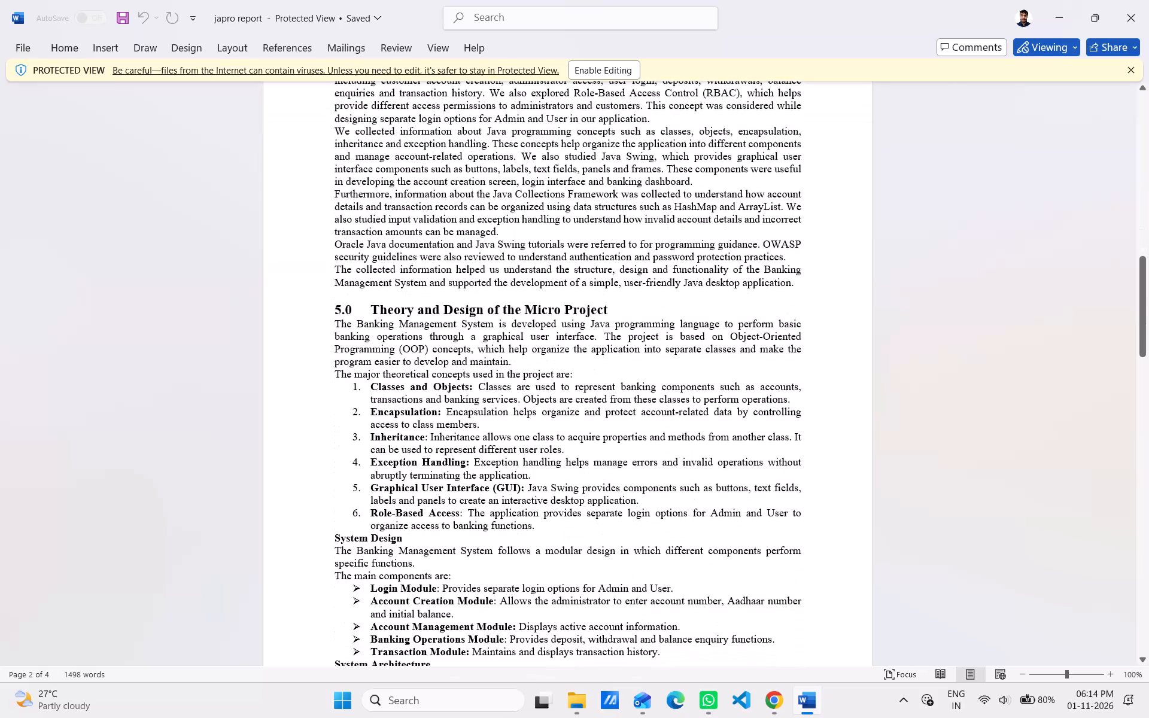
scroll(613, 391, down, 4)
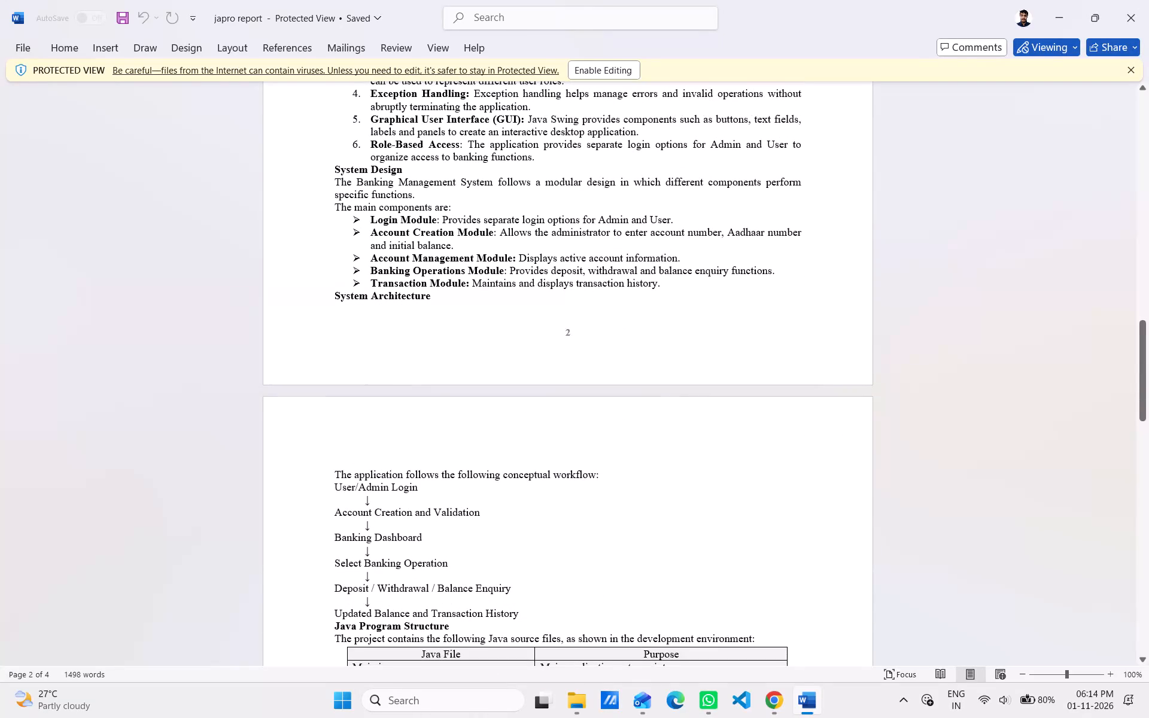
scroll(613, 391, down, 3)
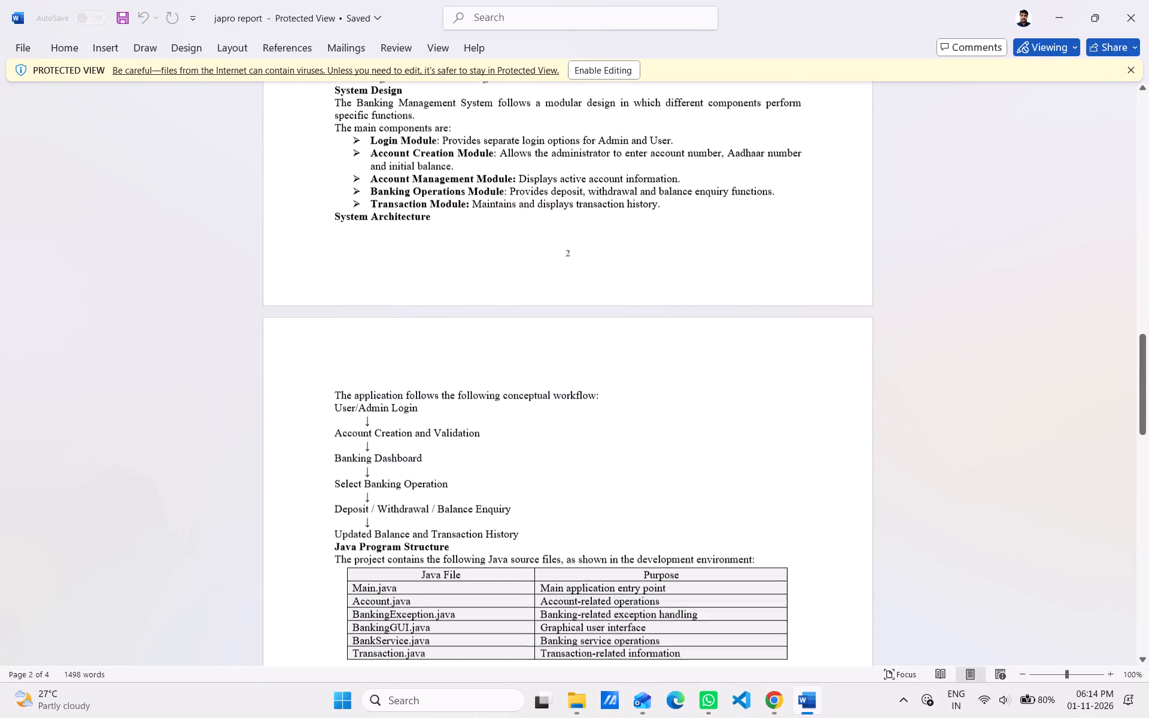
scroll(613, 391, down, 4)
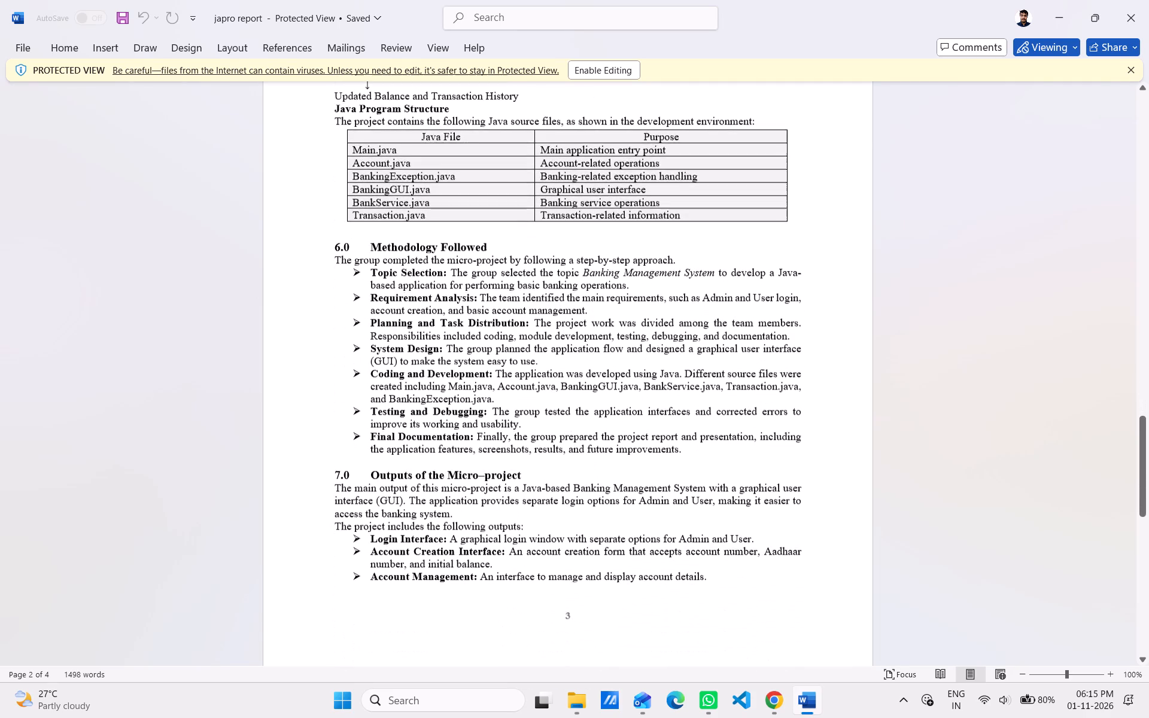
scroll(613, 391, down, 2)
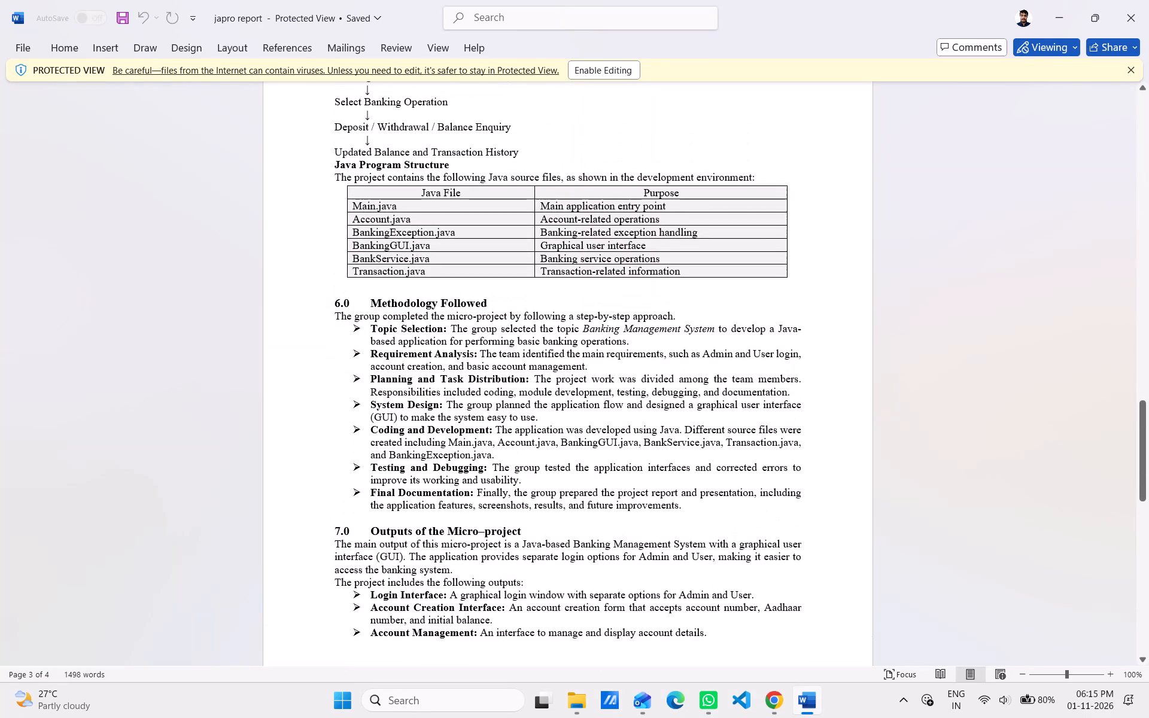
scroll(613, 391, down, 3)
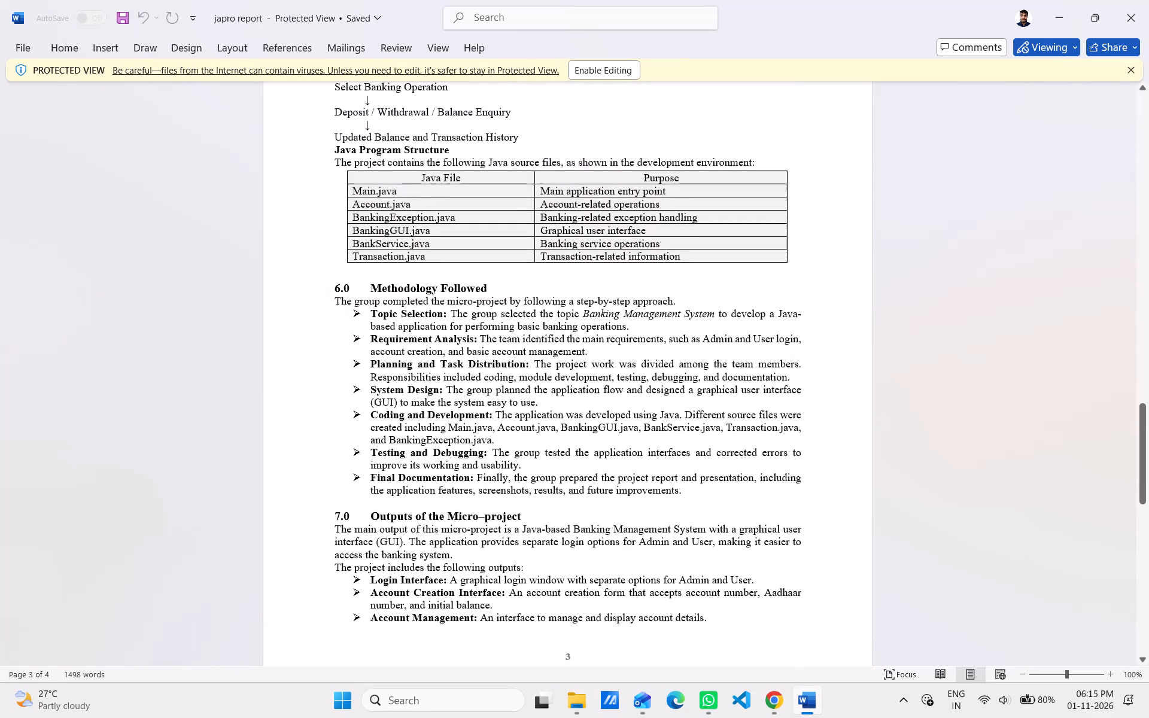
scroll(613, 391, down, 2)
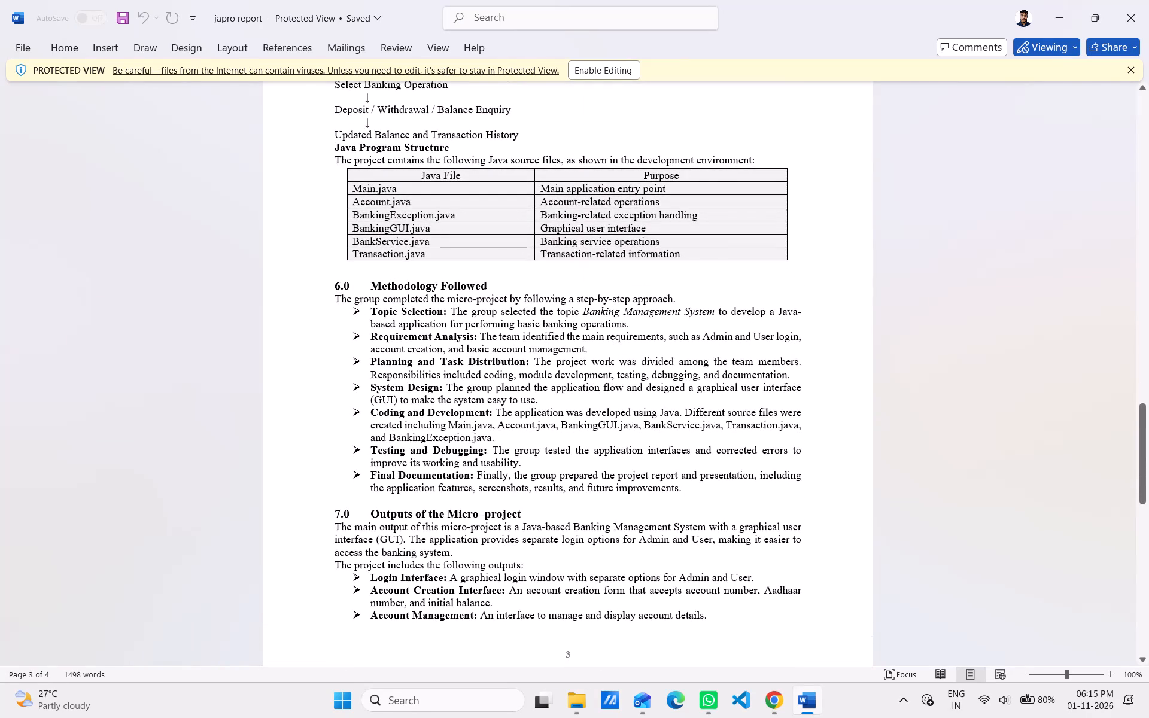